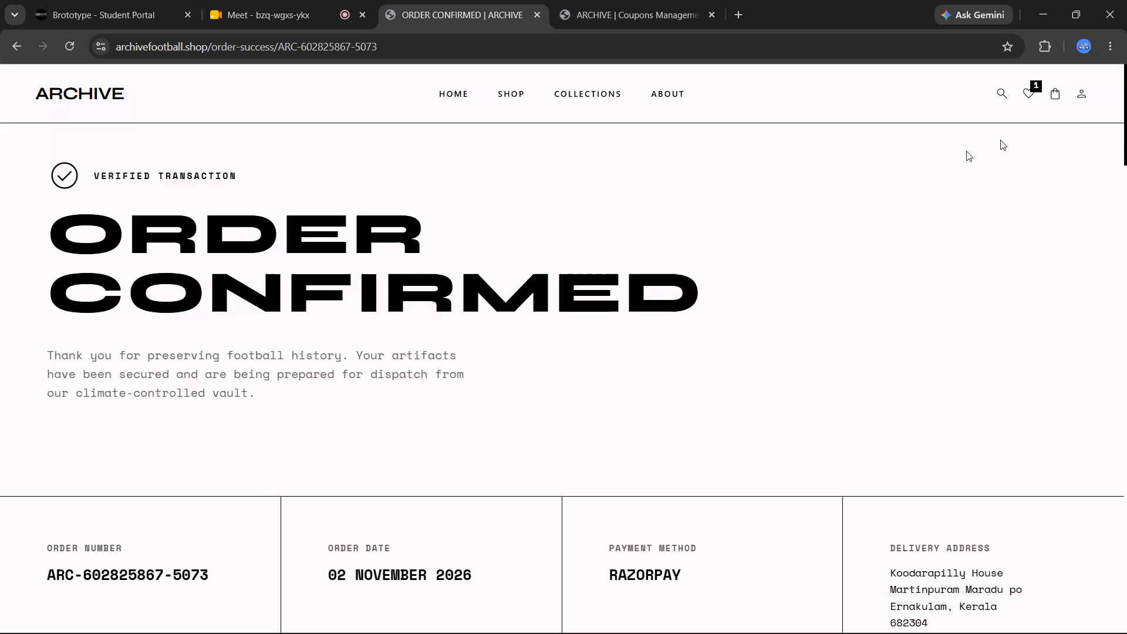
Open the details of the newest order, the one listed under the Real Madrid 2024/25 jersey, from the account's order history.
left_click(1085, 91)
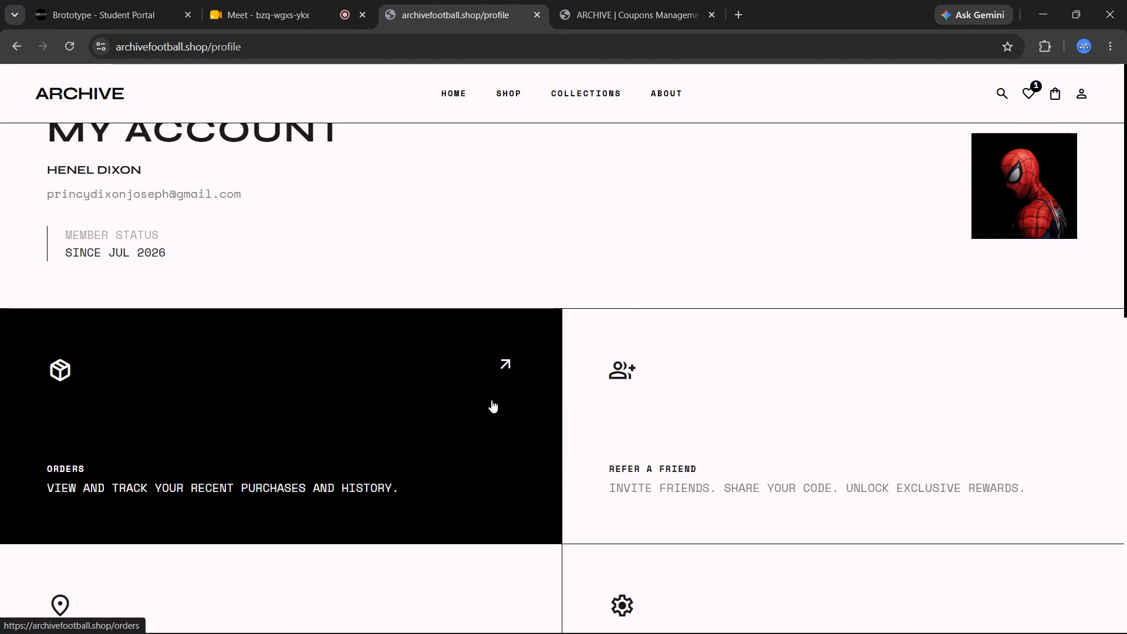
left_click(491, 400)
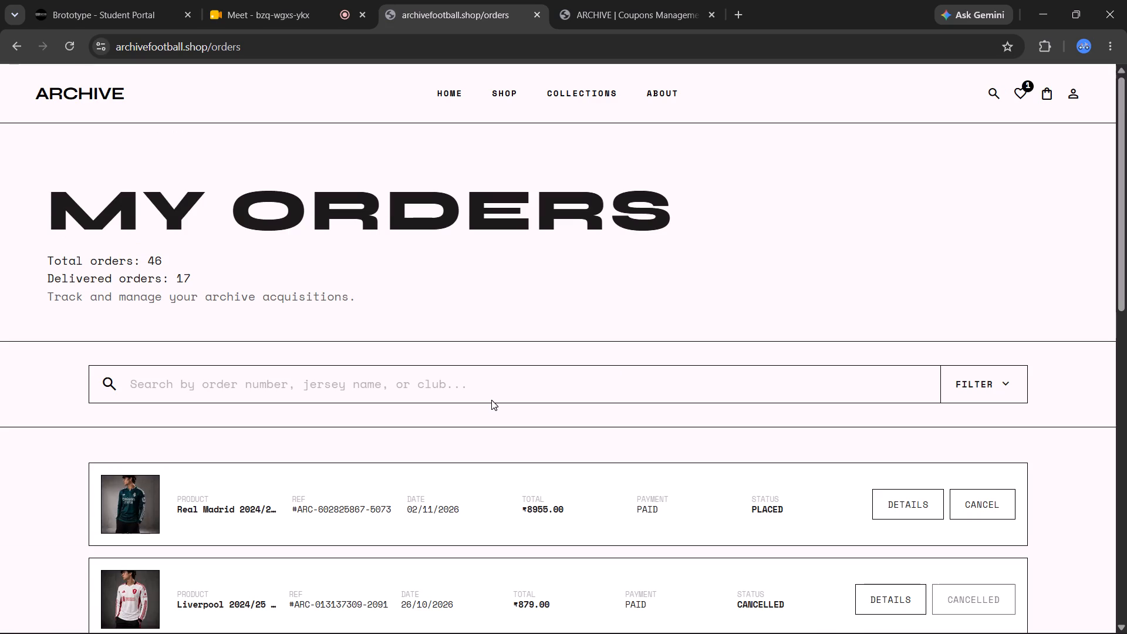
scroll(491, 400, "down", 2)
left_click(893, 372)
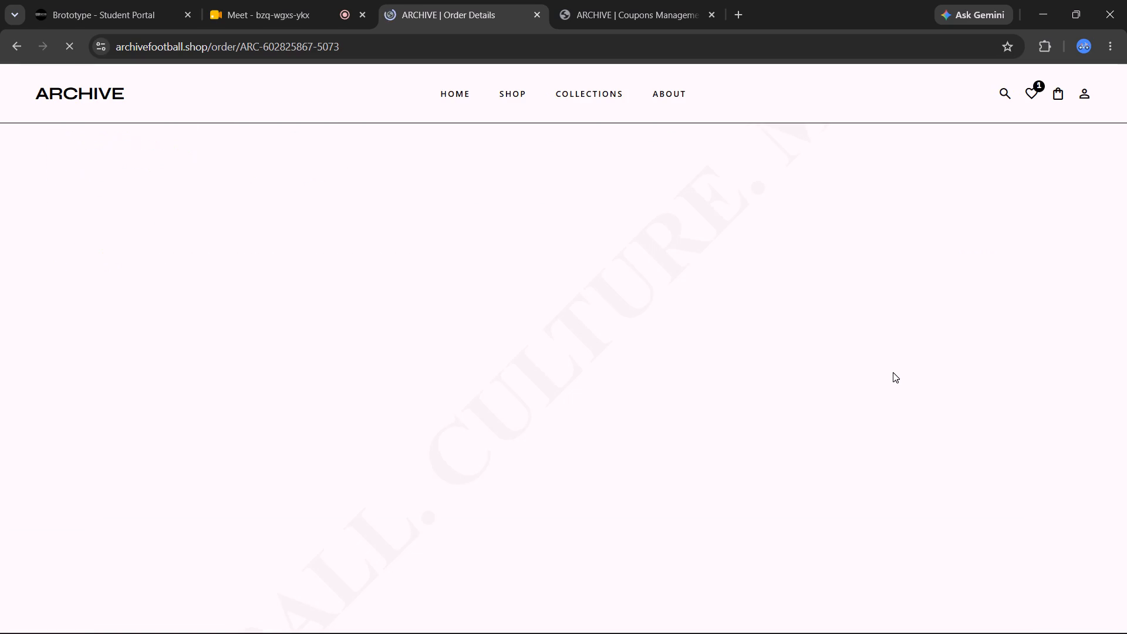
Review the order's purchased items with their sizes, quantities and prices, plus the delivery details and order journey.
scroll(893, 372, "down", 3)
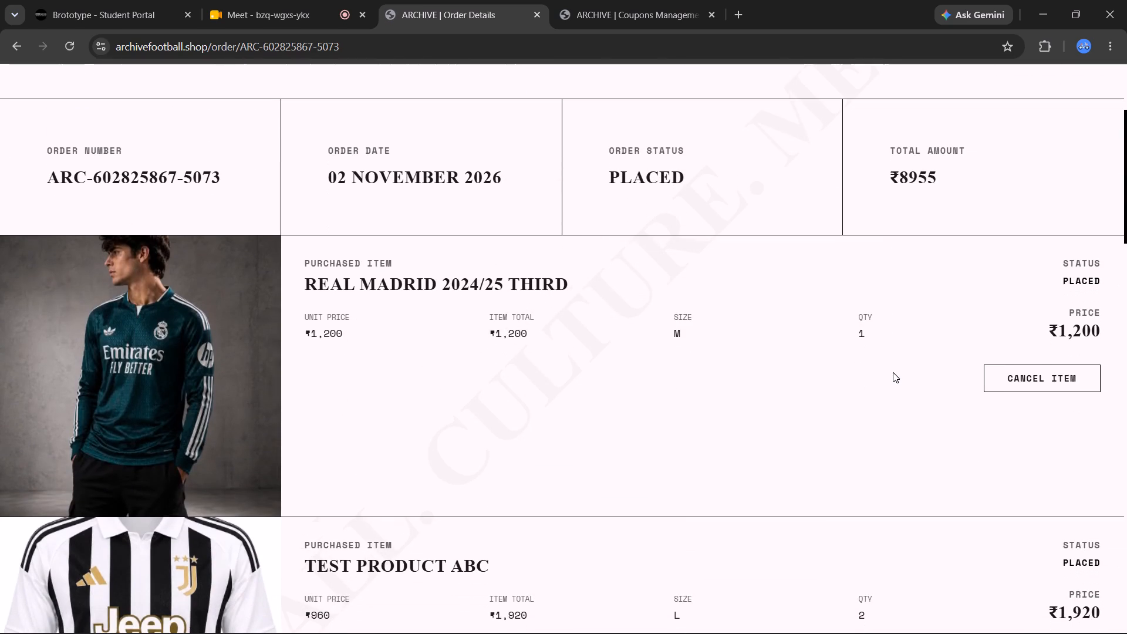
scroll(893, 372, "down", 6)
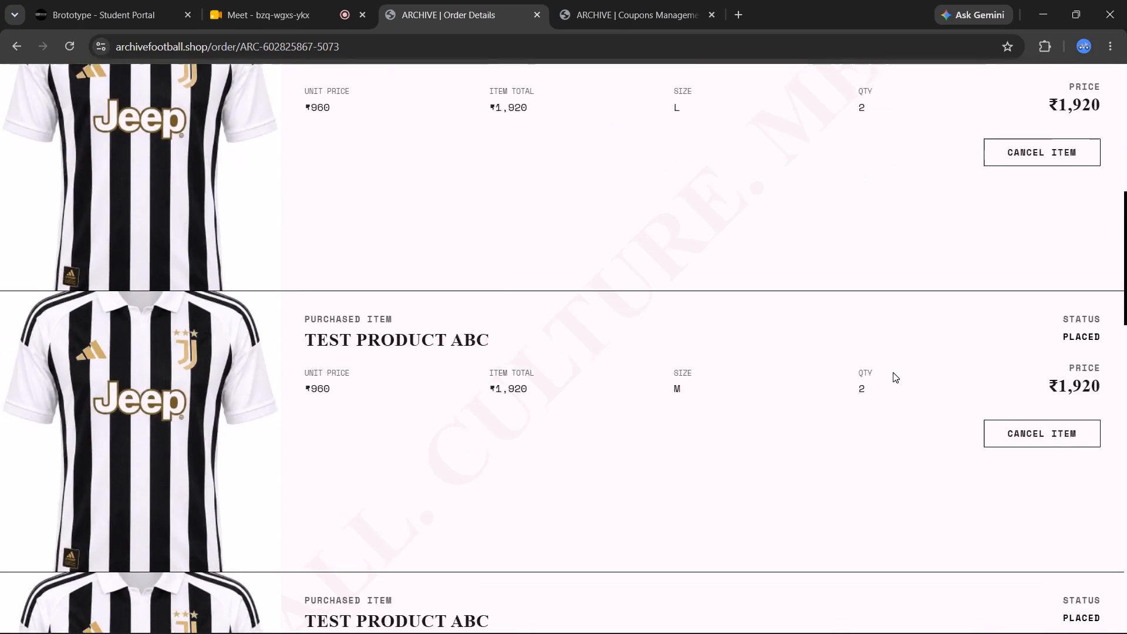
scroll(893, 372, "down", 4)
scroll(893, 372, "up", 7)
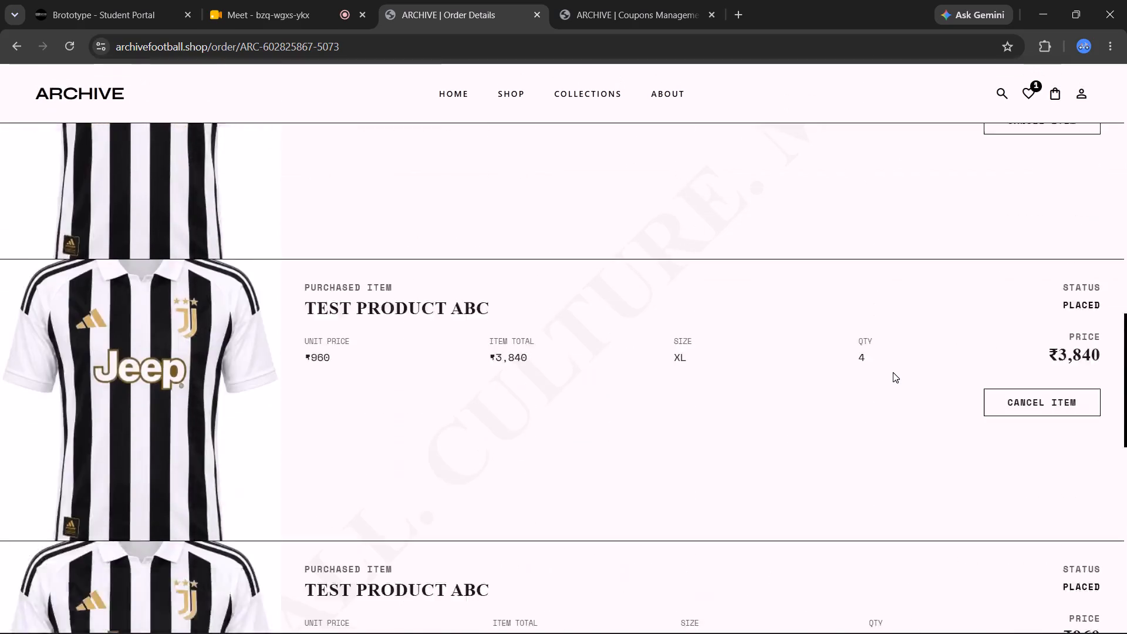
scroll(893, 372, "up", 6)
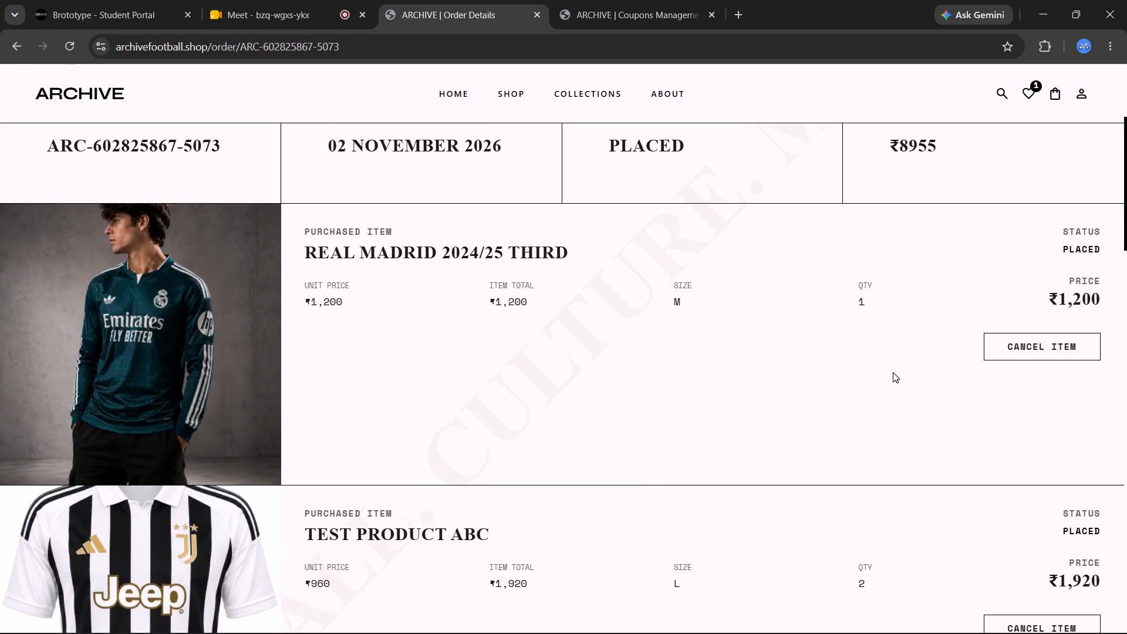
scroll(893, 372, "up", 4)
scroll(893, 372, "down", 2)
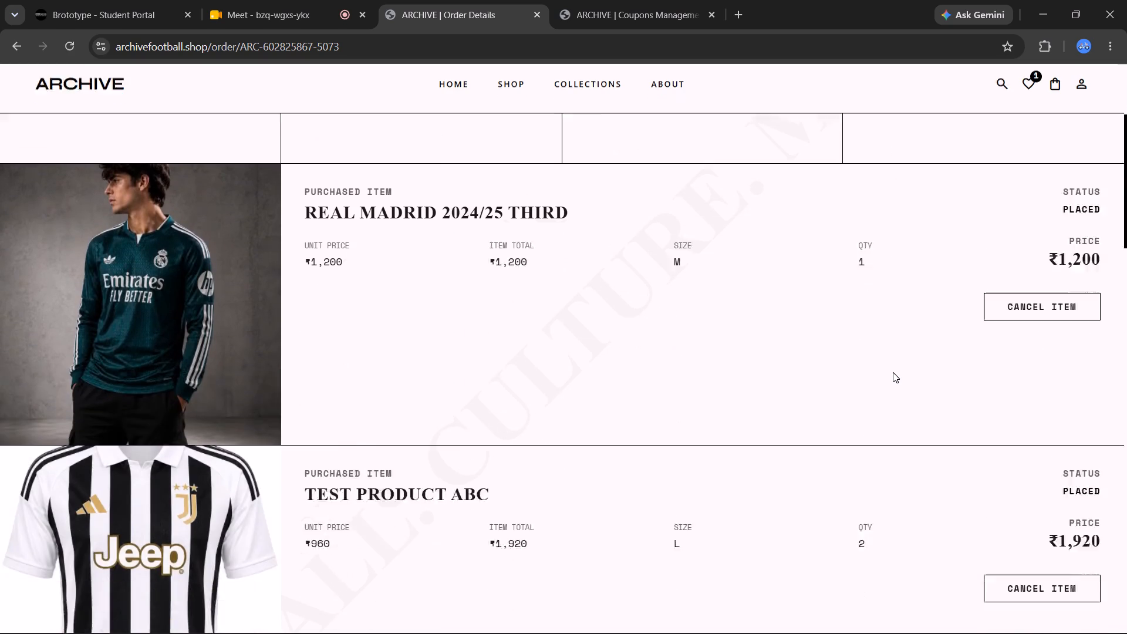
scroll(893, 372, "down", 6)
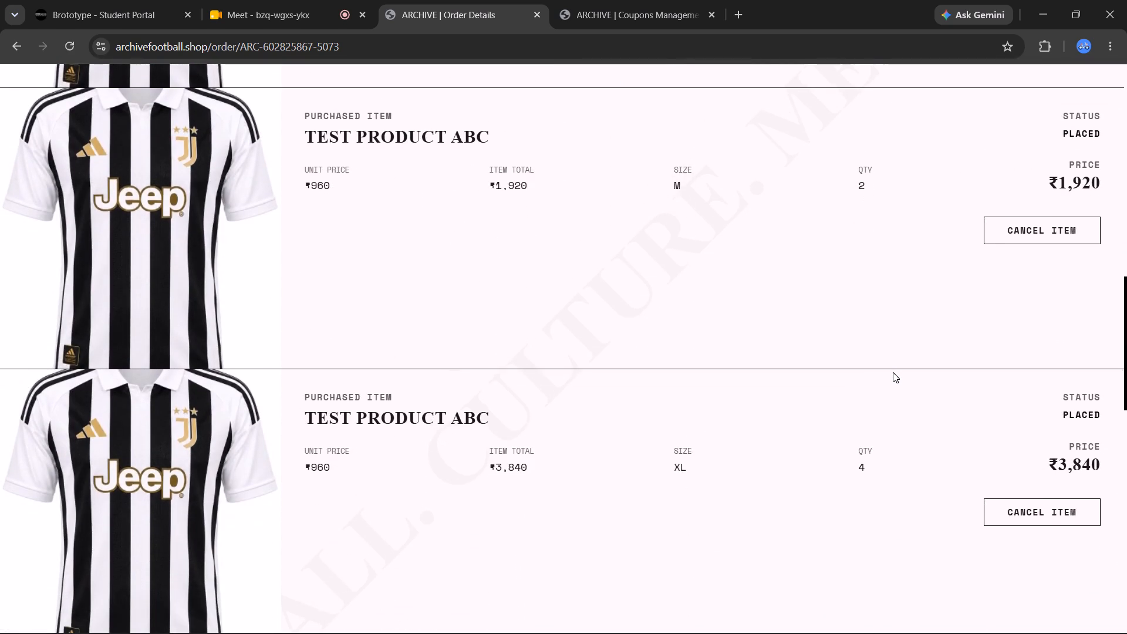
scroll(893, 372, "down", 7)
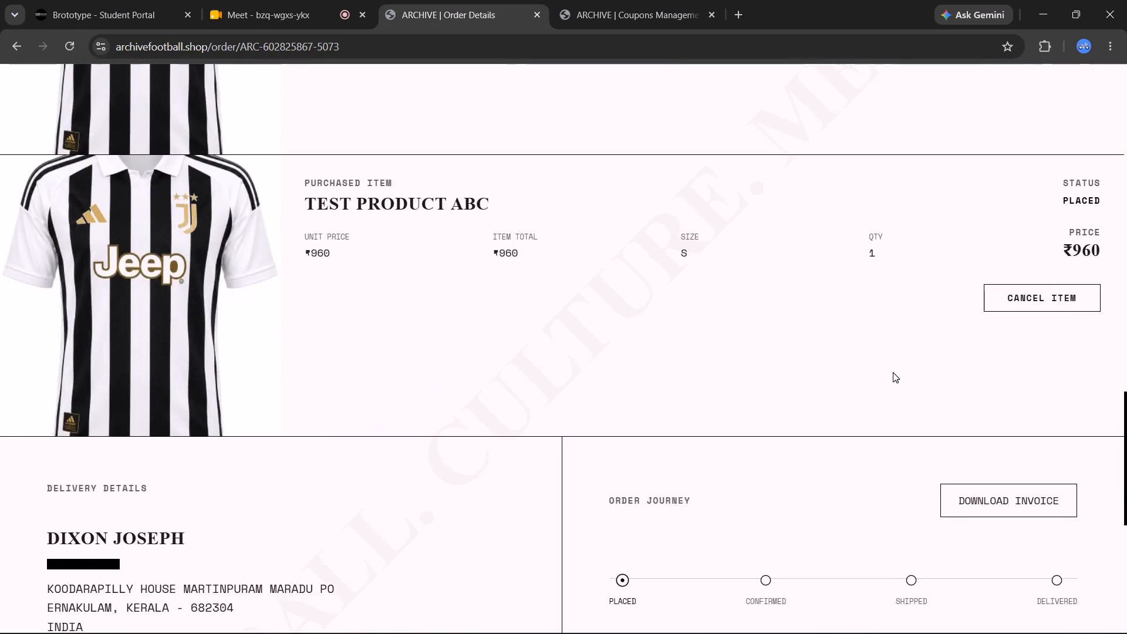
scroll(893, 372, "down", 4)
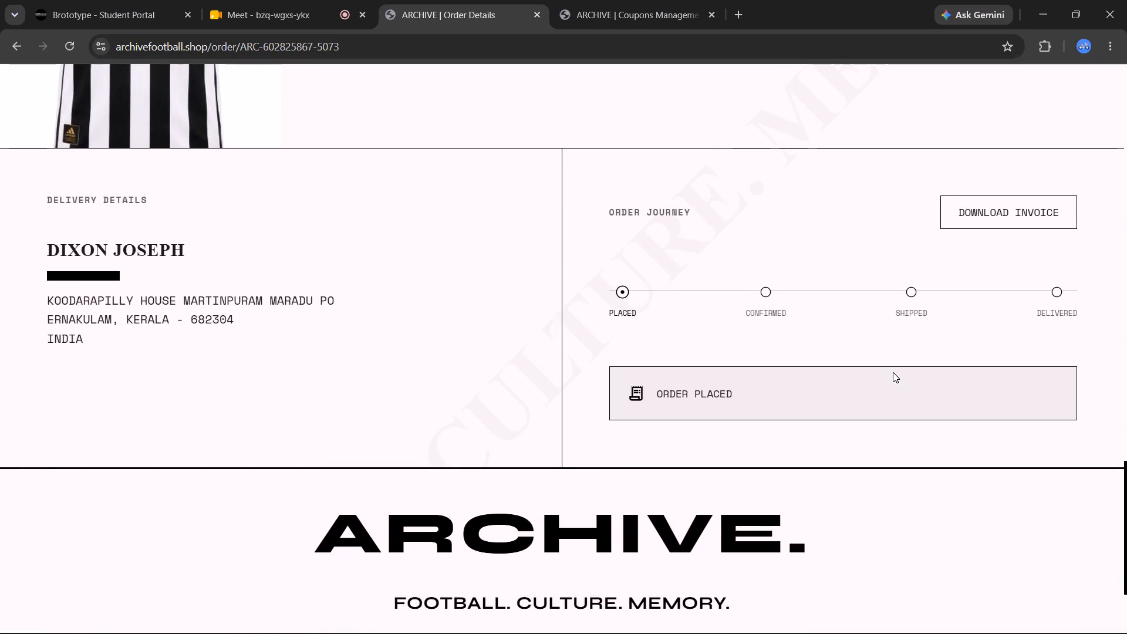
scroll(893, 372, "up", 5)
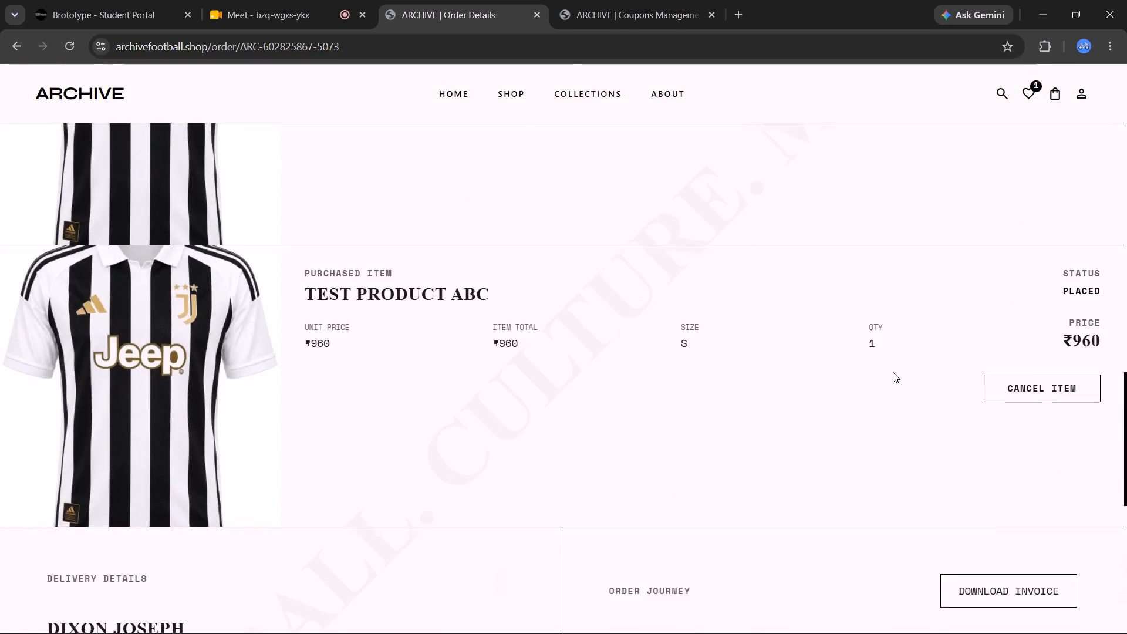
scroll(893, 372, "up", 6)
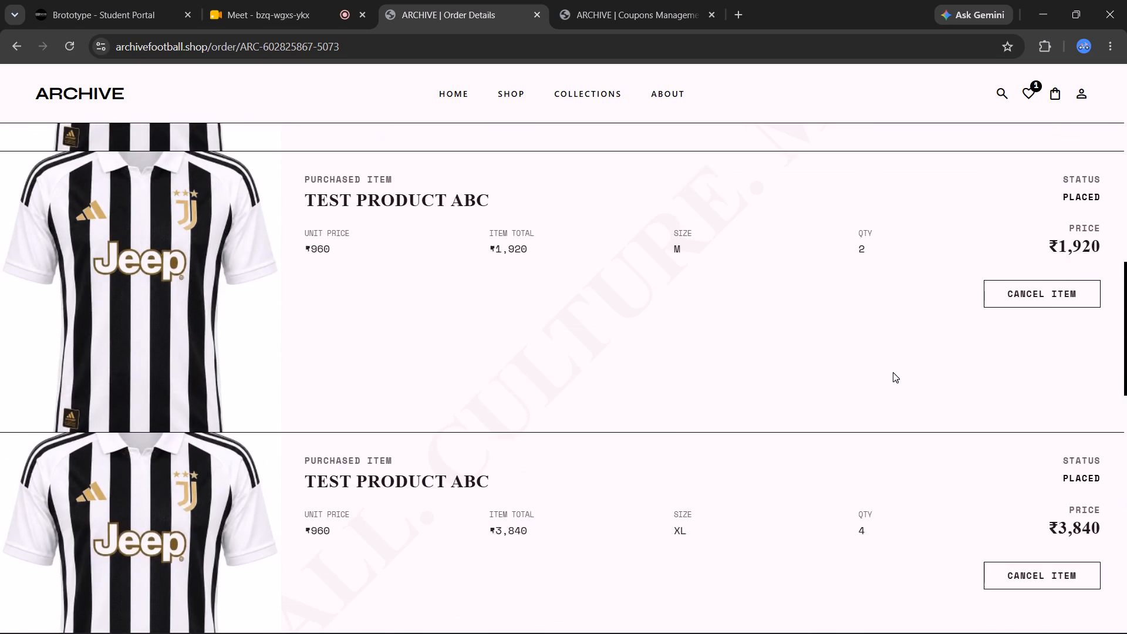
scroll(893, 372, "up", 5)
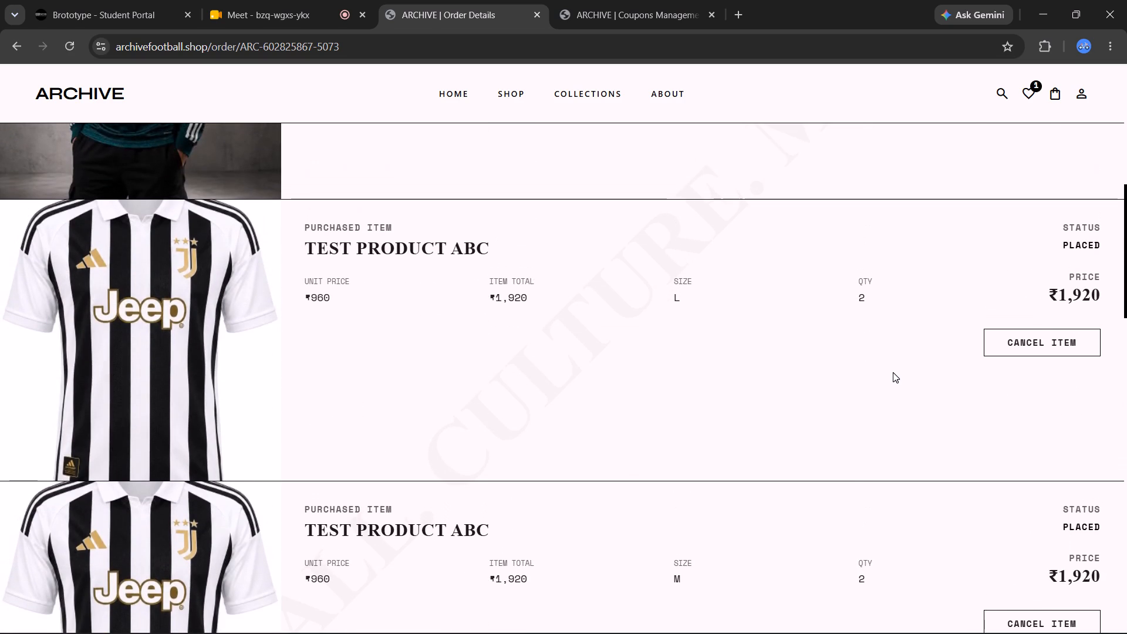
scroll(893, 372, "up", 3)
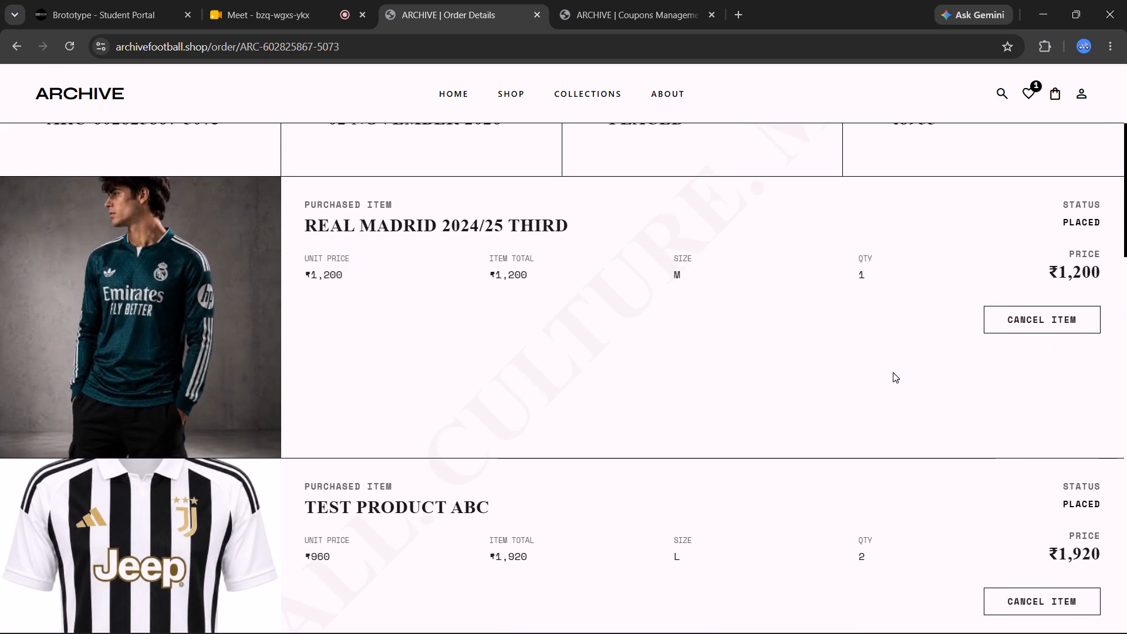
scroll(893, 372, "up", 1)
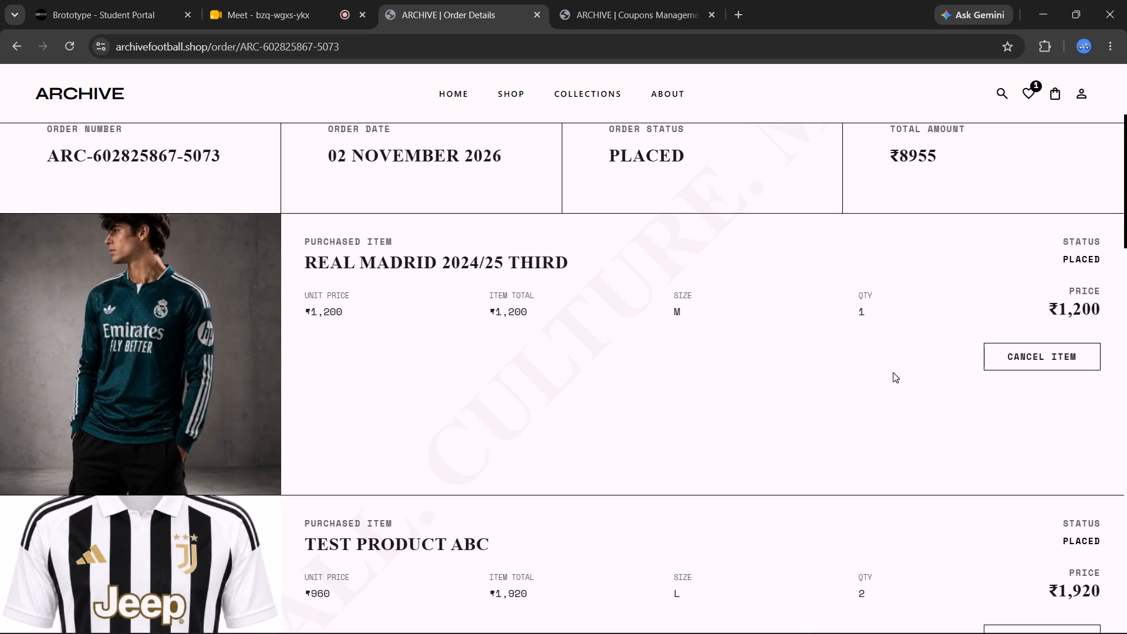
Cancel the size L Test Product ABC item in the order, giving "size issue" as the cancellation reason.
scroll(893, 372, "down", 2)
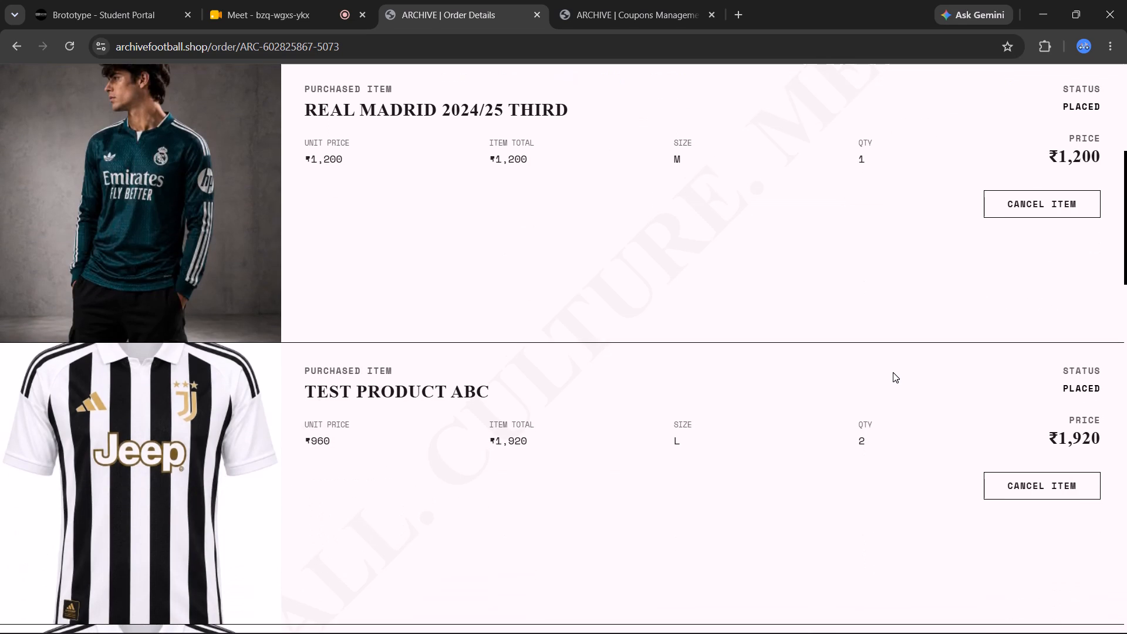
scroll(893, 372, "down", 2)
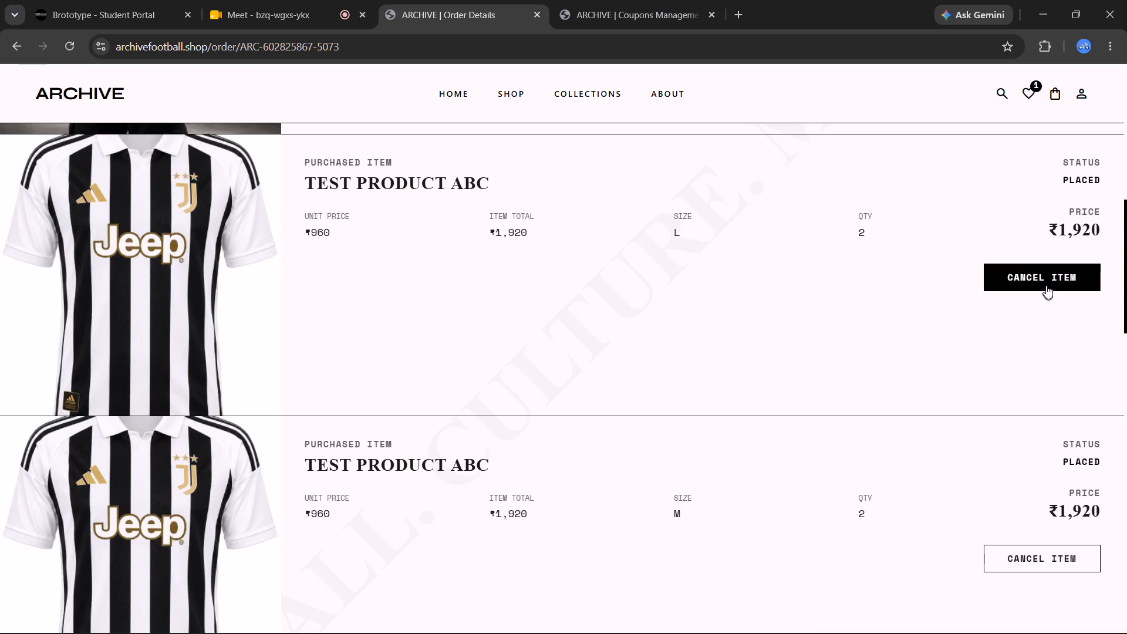
left_click(1046, 285)
left_click(556, 397)
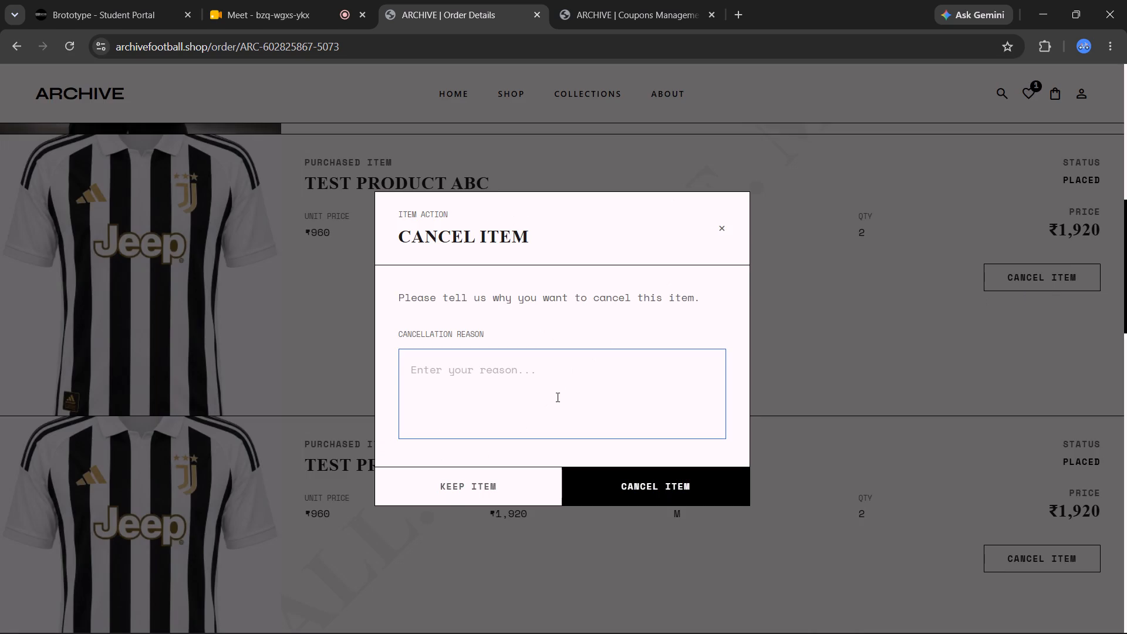
type("size iisy===")
key("BackSpace")
key("BackSpace")
key("BackSpace")
key("BackSpace")
key("BackSpace")
key("BackSpace")
type("ssue")
left_click(623, 478)
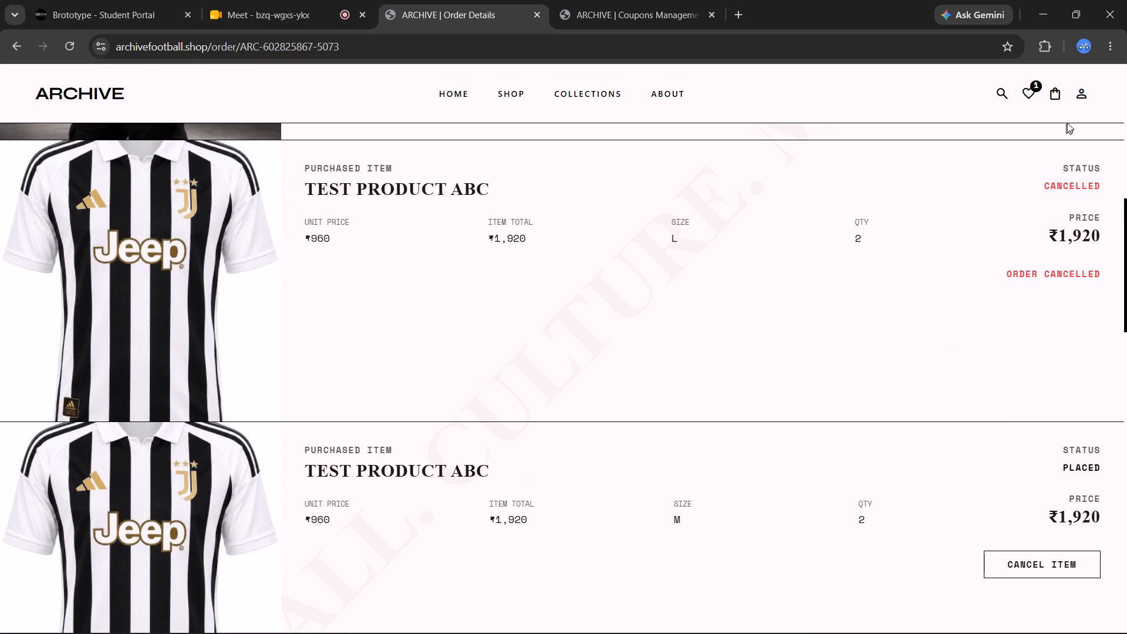
Open the account's wallet and check its balance and the refund entry for the cancelled item in the wallet activity.
left_click(1079, 97)
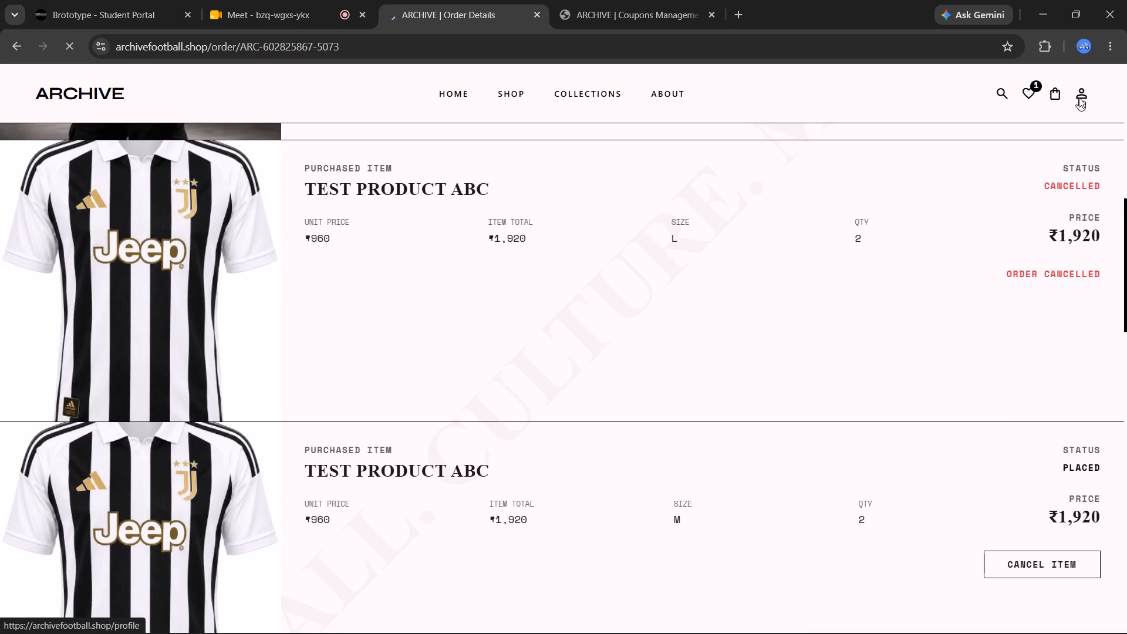
scroll(615, 345, "down", 5)
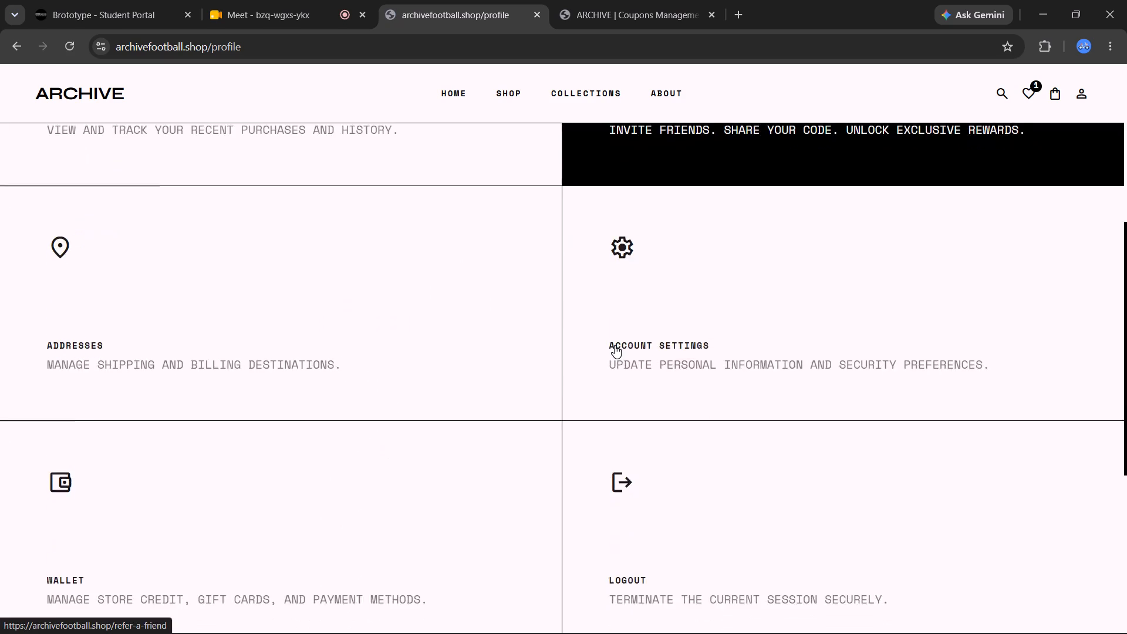
scroll(615, 345, "down", 2)
left_click(288, 205)
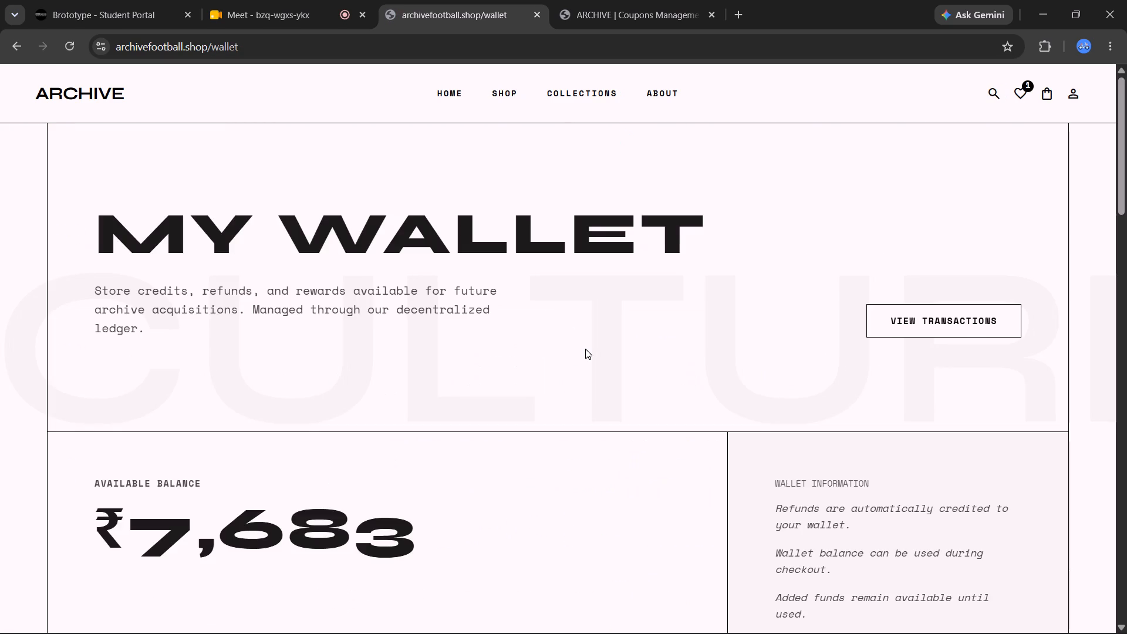
scroll(585, 349, "down", 6)
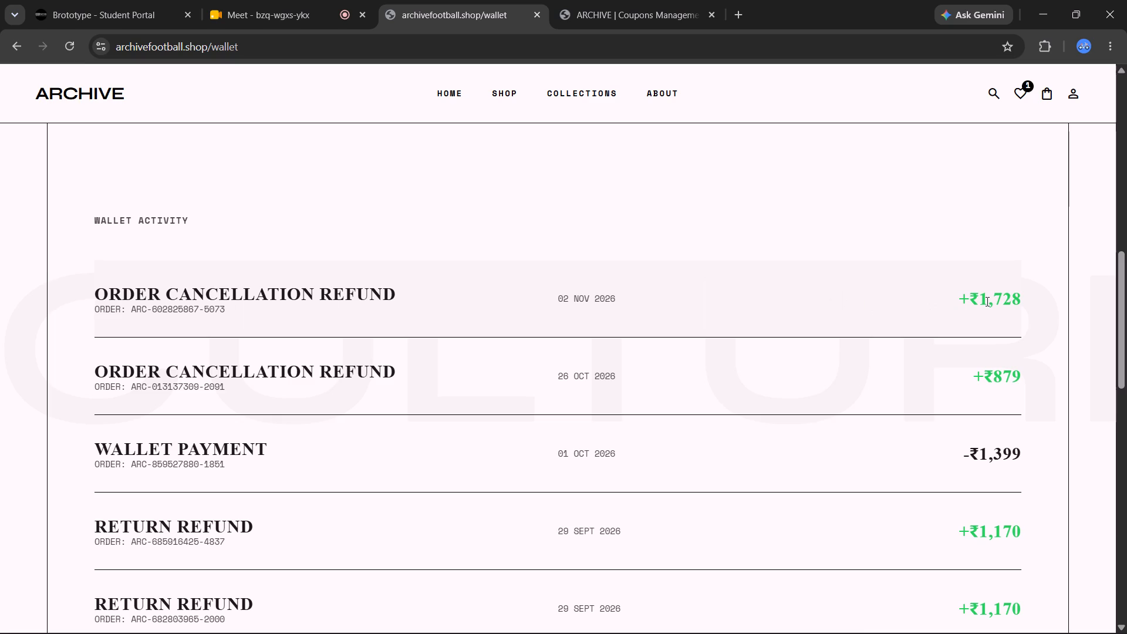
scroll(986, 301, "up", 5)
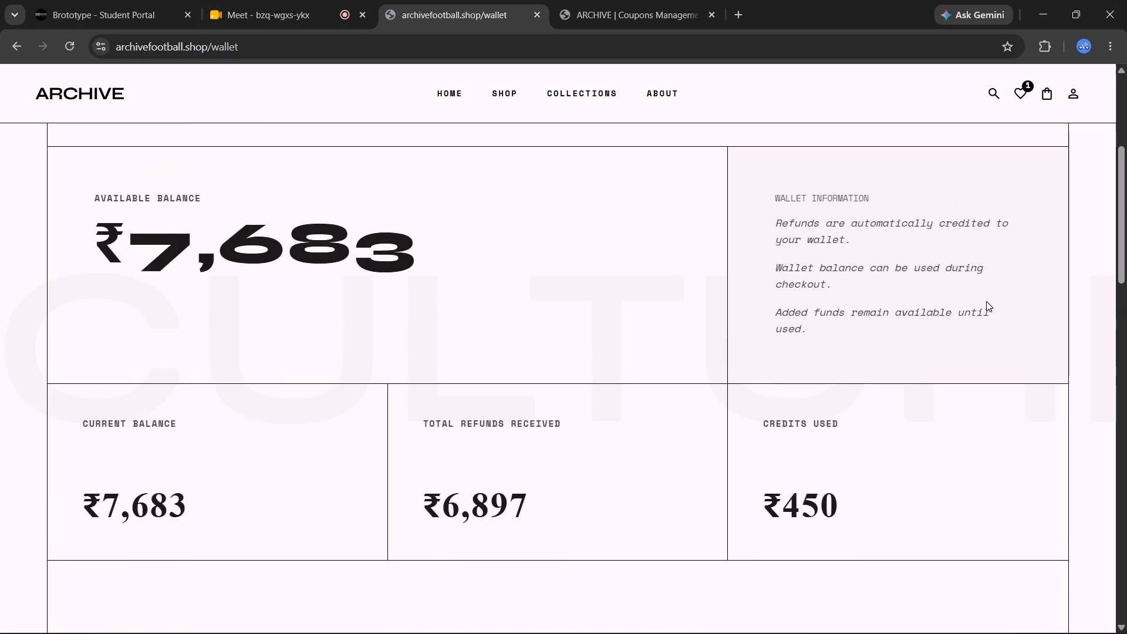
scroll(986, 301, "up", 1)
scroll(986, 301, "down", 3)
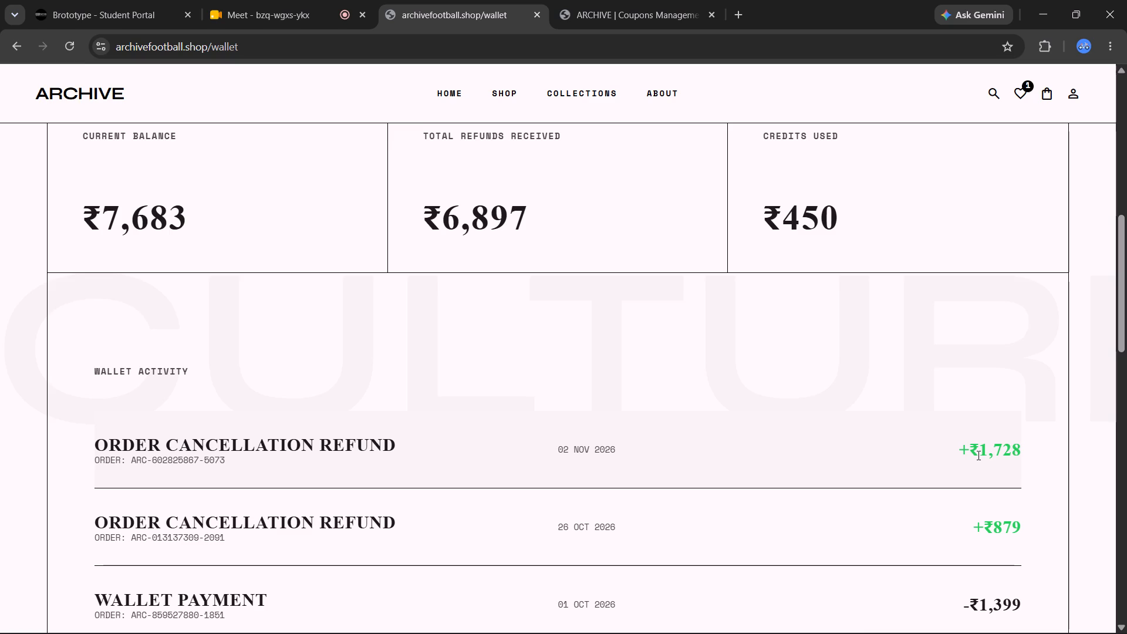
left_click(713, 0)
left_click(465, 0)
Switch to the store admin site, open its orders list and set the newest order's status to Delivered.
left_click(656, 0)
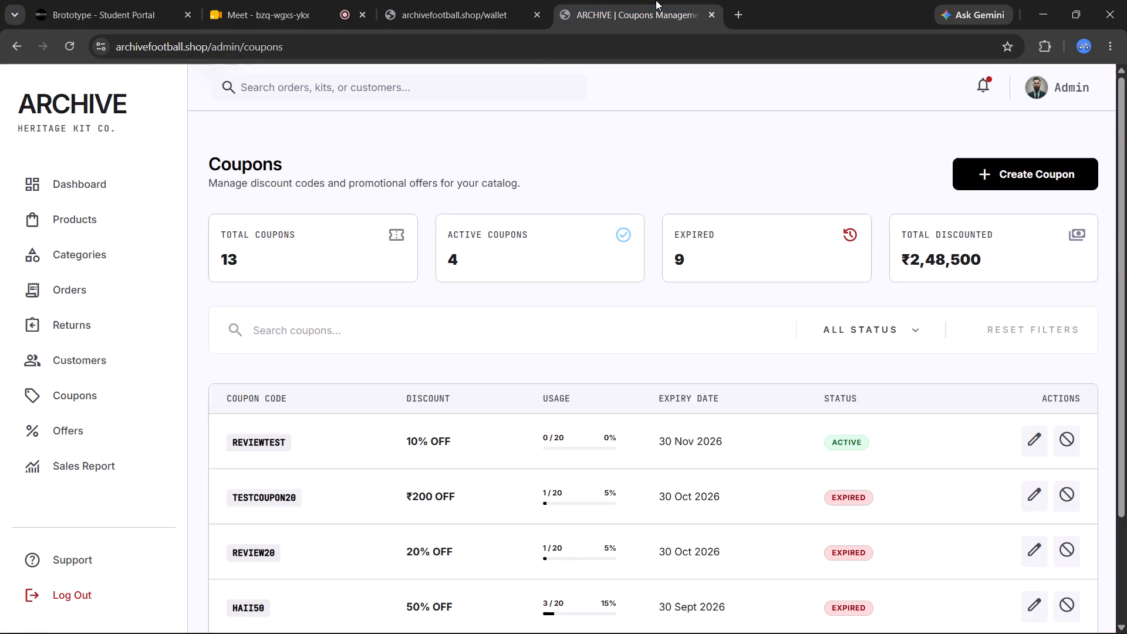
left_click(65, 295)
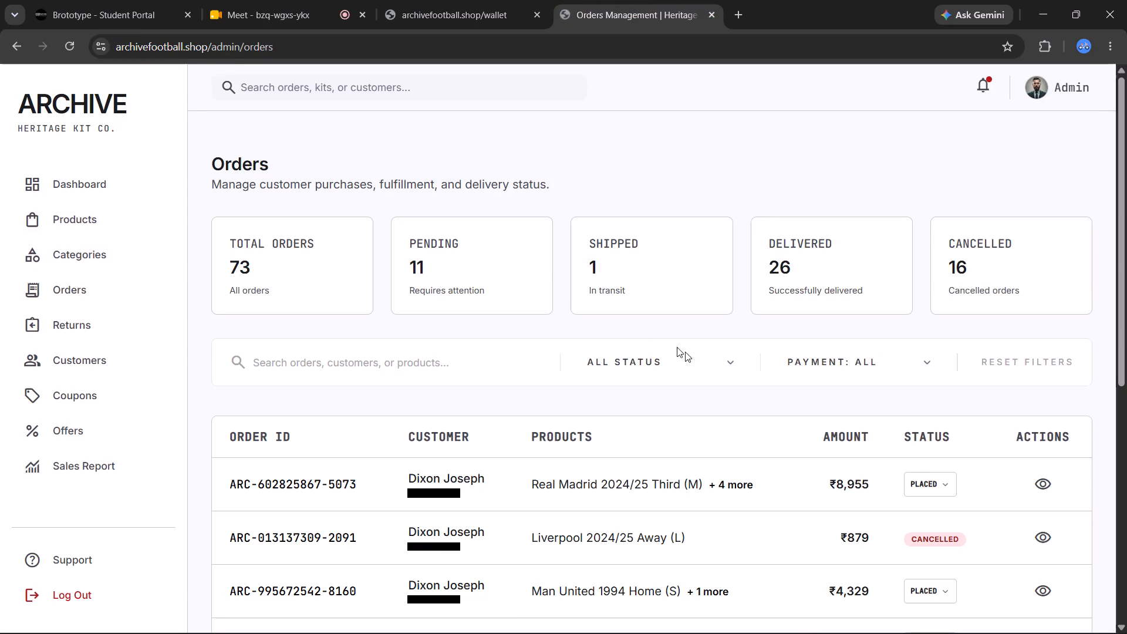
left_click(940, 479)
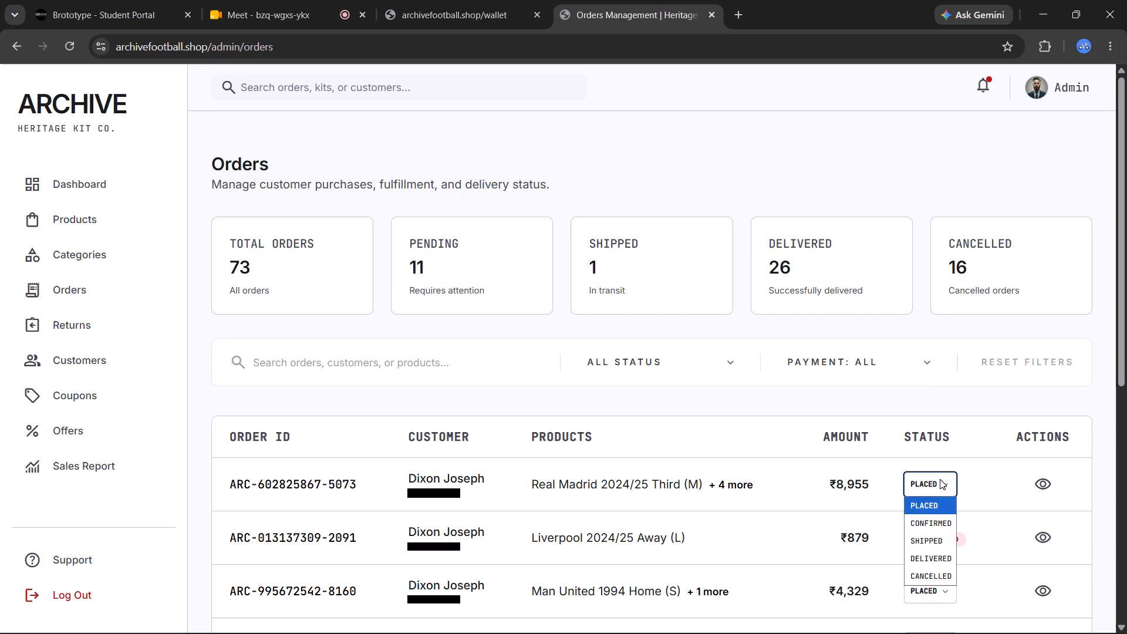
left_click(935, 552)
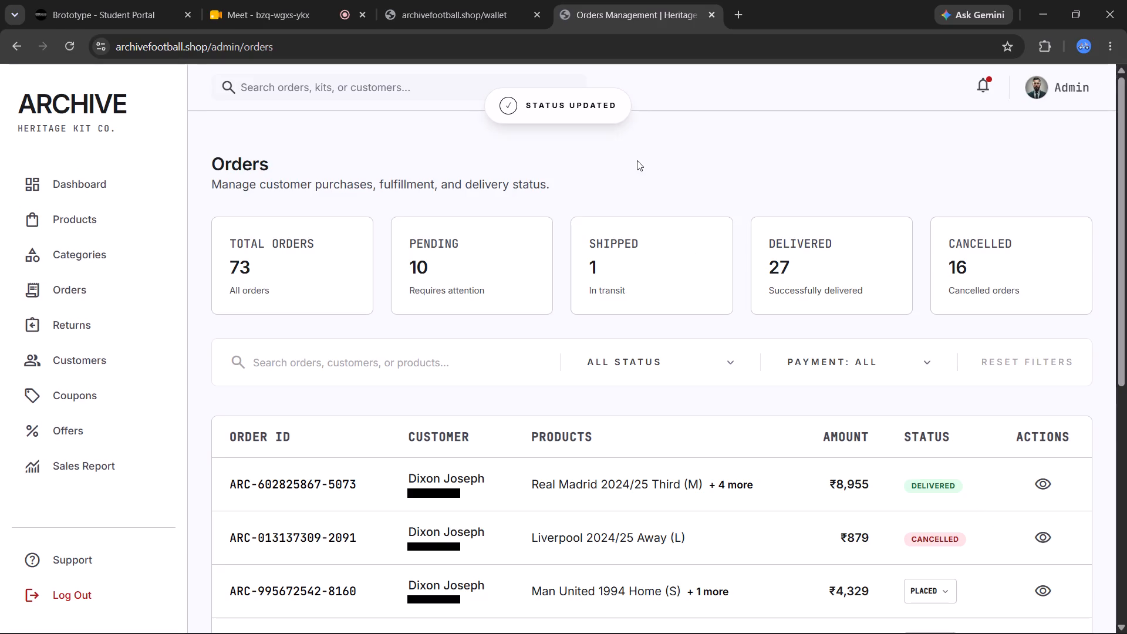
Switch to the customer side of the shop and open the newest order's details from the account's orders list.
left_click(508, 0)
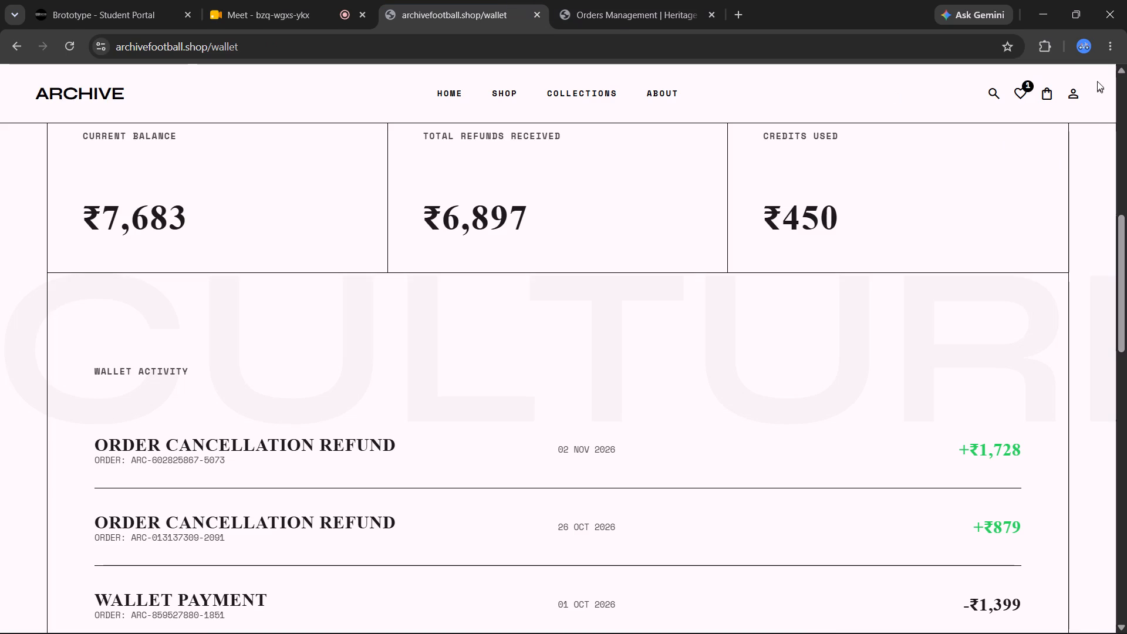
left_click(694, 1)
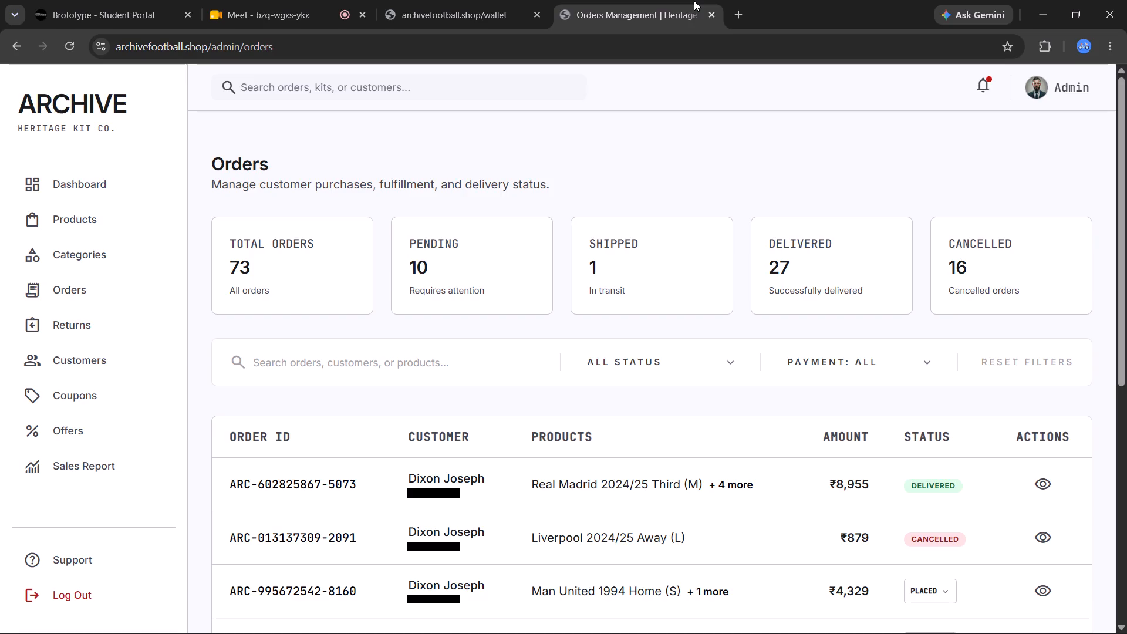
left_click(529, 0)
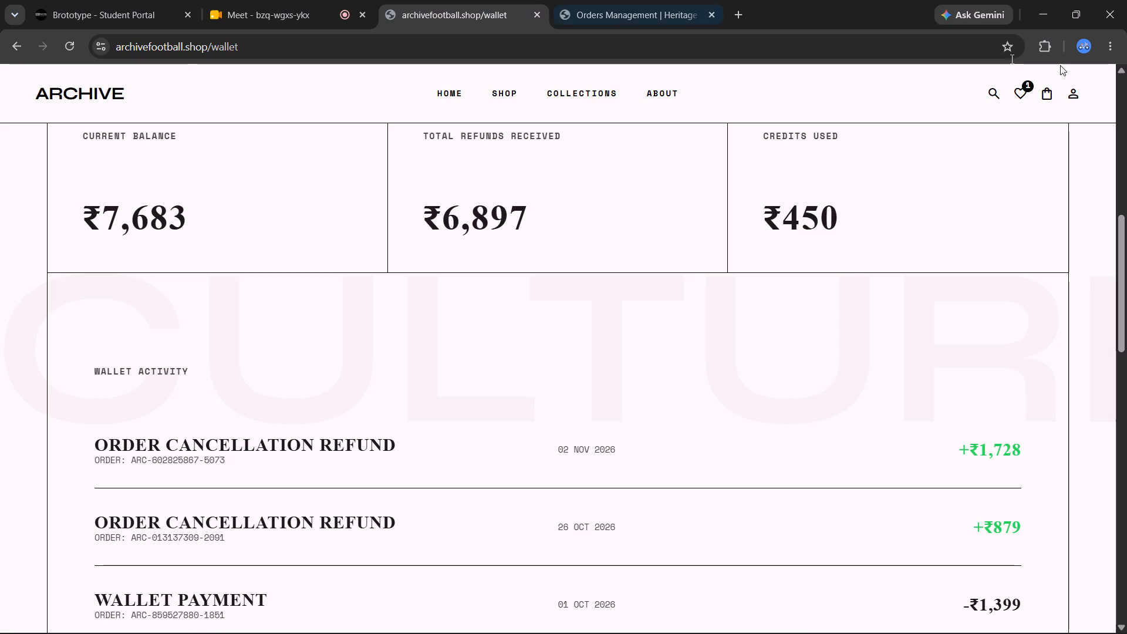
left_click(1066, 92)
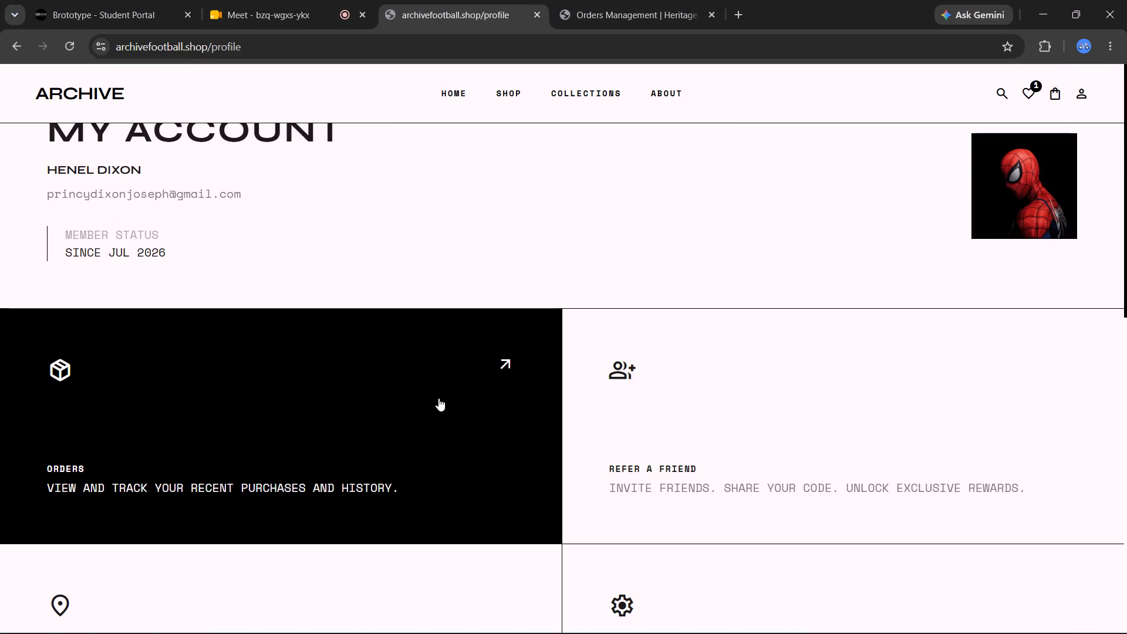
left_click(438, 398)
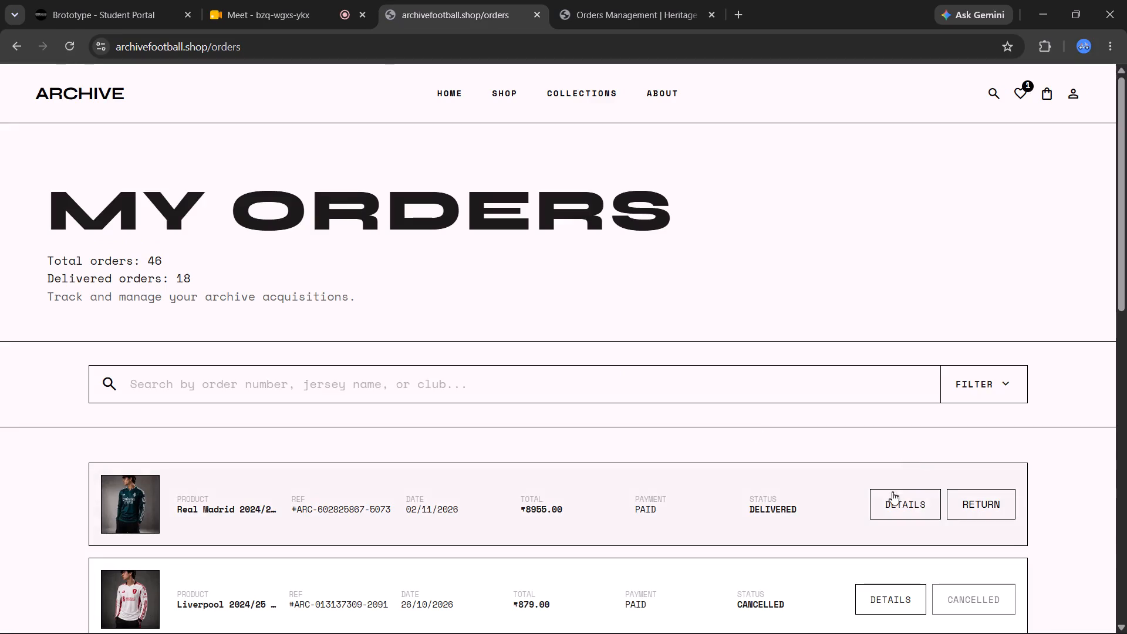
left_click(892, 498)
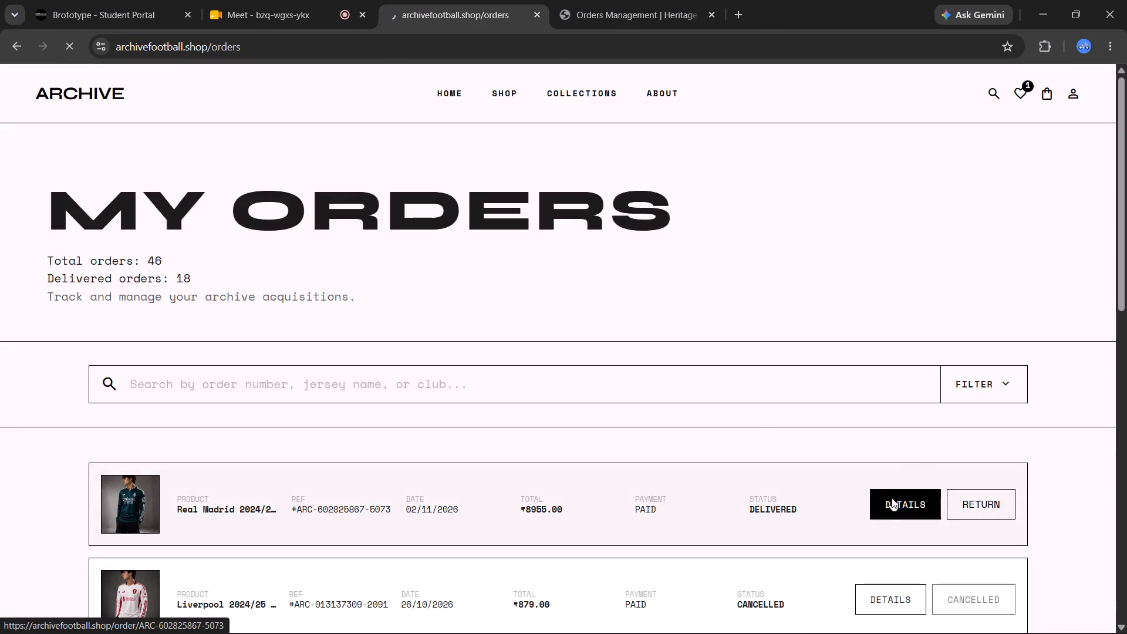
Look over the order's details, from the order summary and purchased items to the delivery details and order journey.
scroll(892, 498, "down", 3)
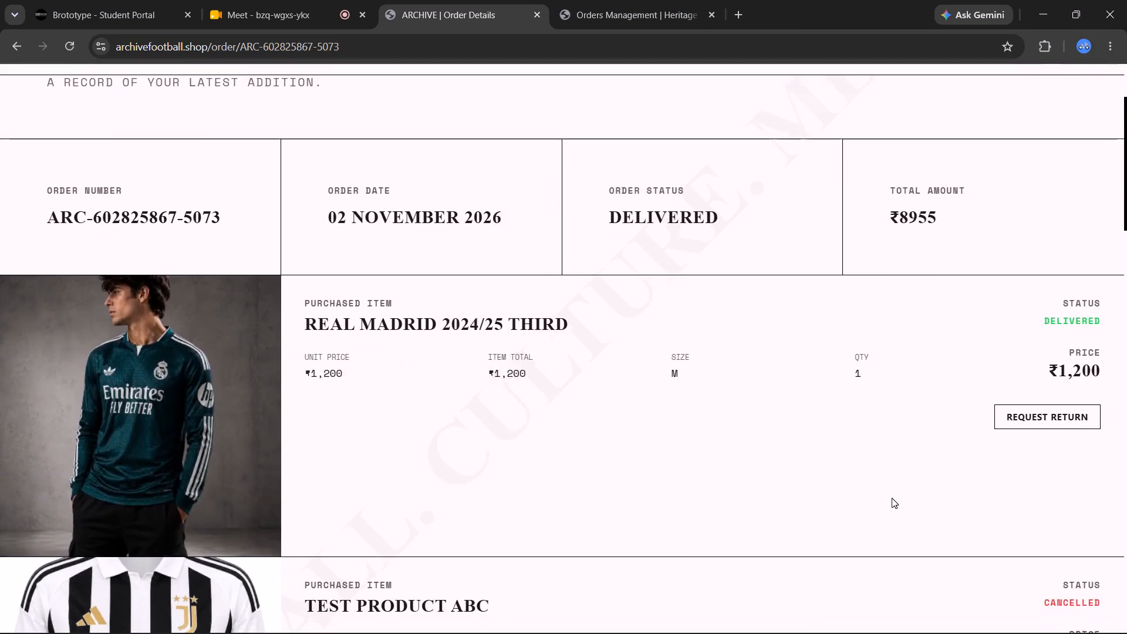
scroll(892, 498, "down", 7)
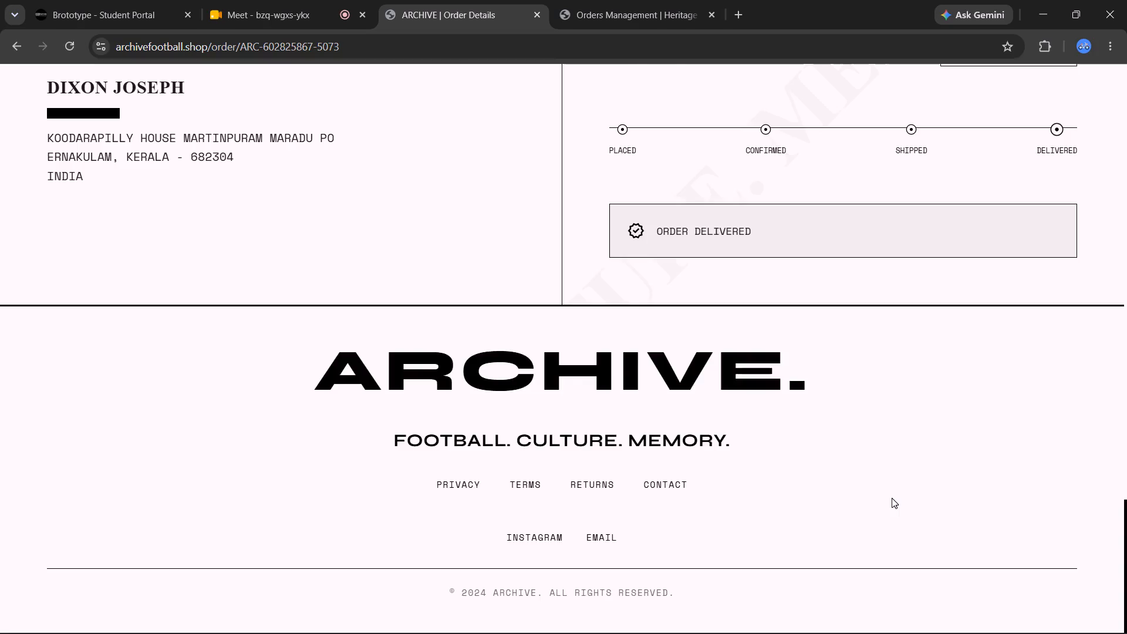
scroll(892, 498, "up", 8)
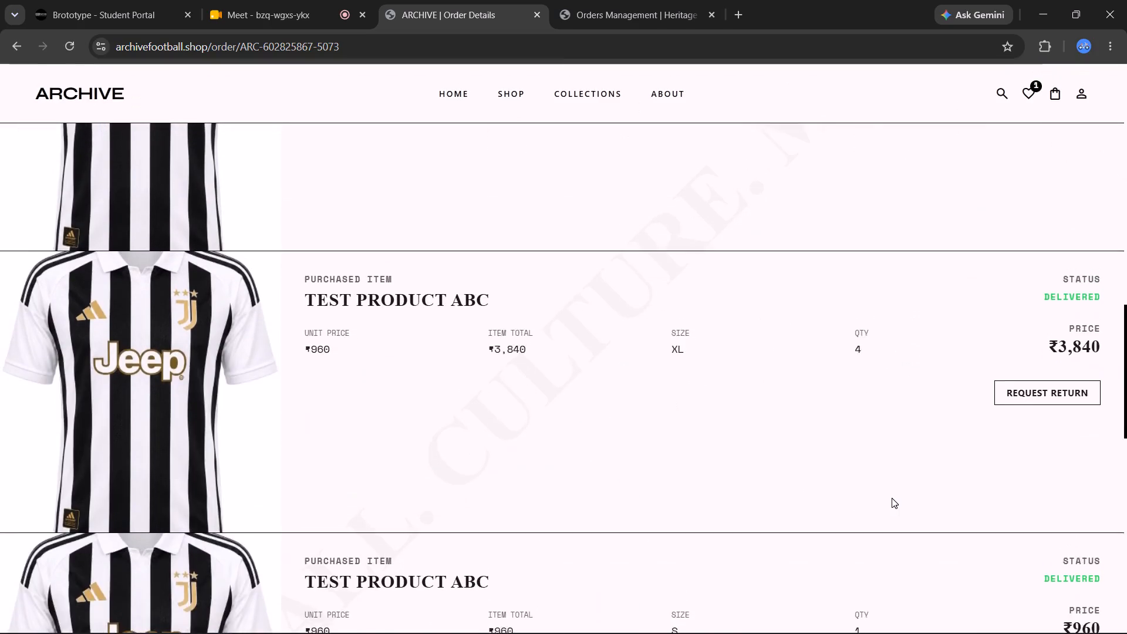
scroll(892, 498, "up", 6)
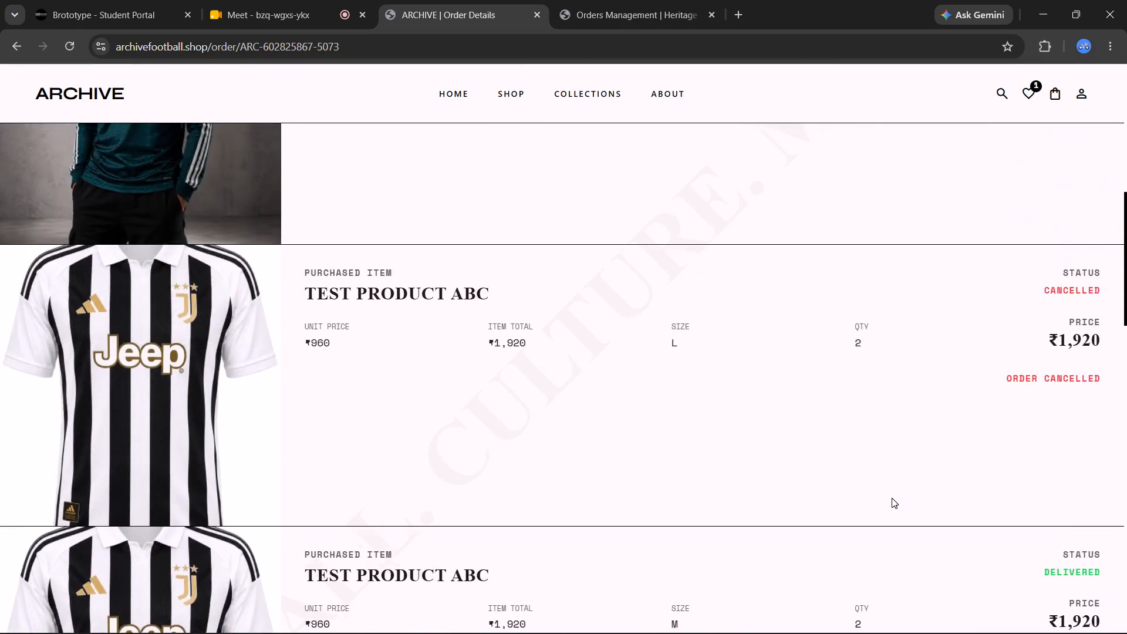
scroll(892, 498, "up", 3)
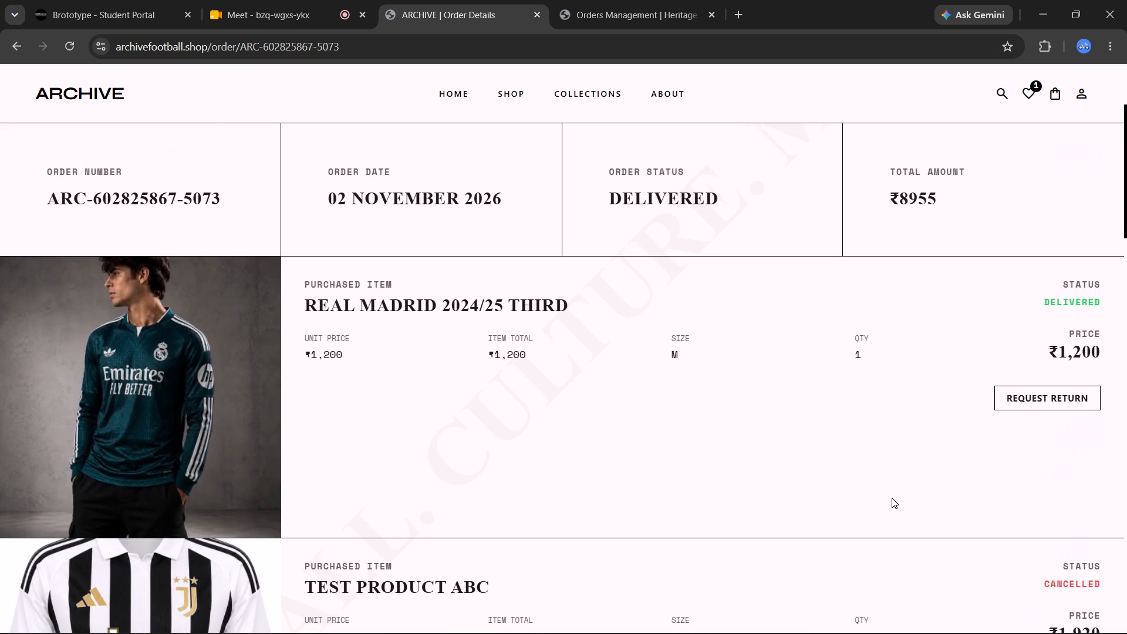
Go through the purchased items one by one and check each item's status and whether a return can be requested.
scroll(892, 498, "down", 5)
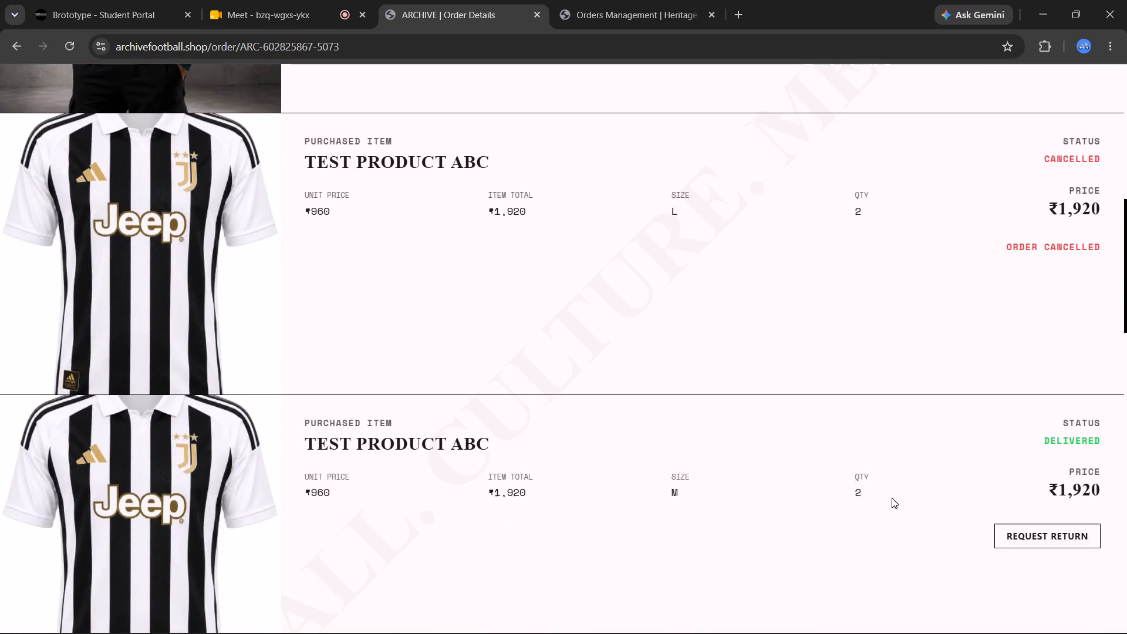
scroll(892, 498, "down", 3)
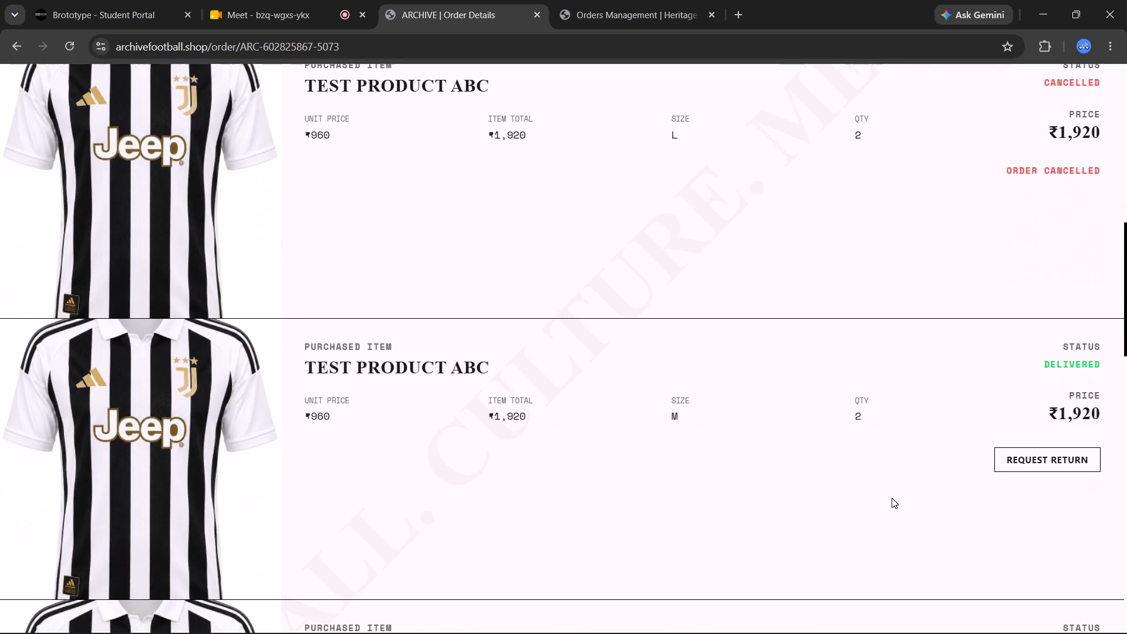
scroll(892, 498, "down", 3)
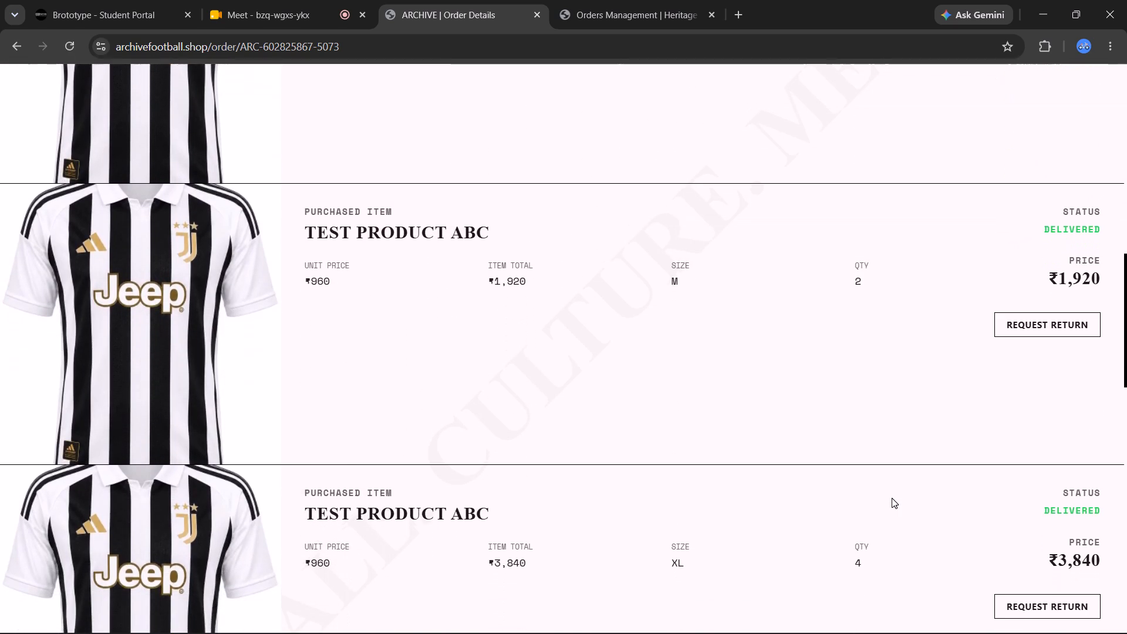
scroll(892, 498, "down", 3)
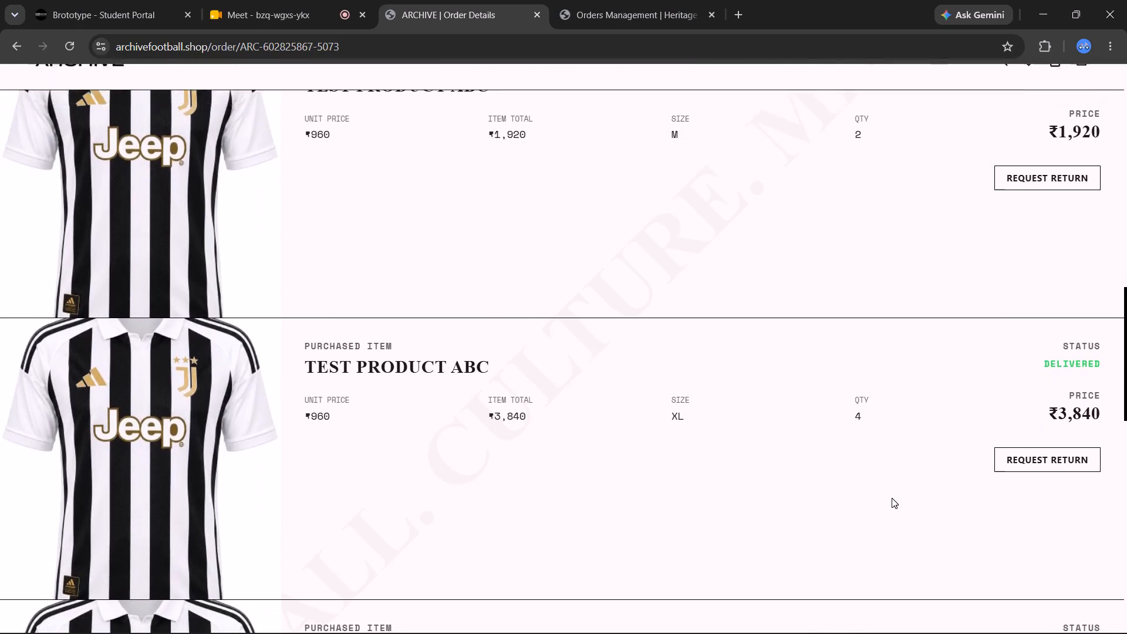
scroll(892, 498, "down", 4)
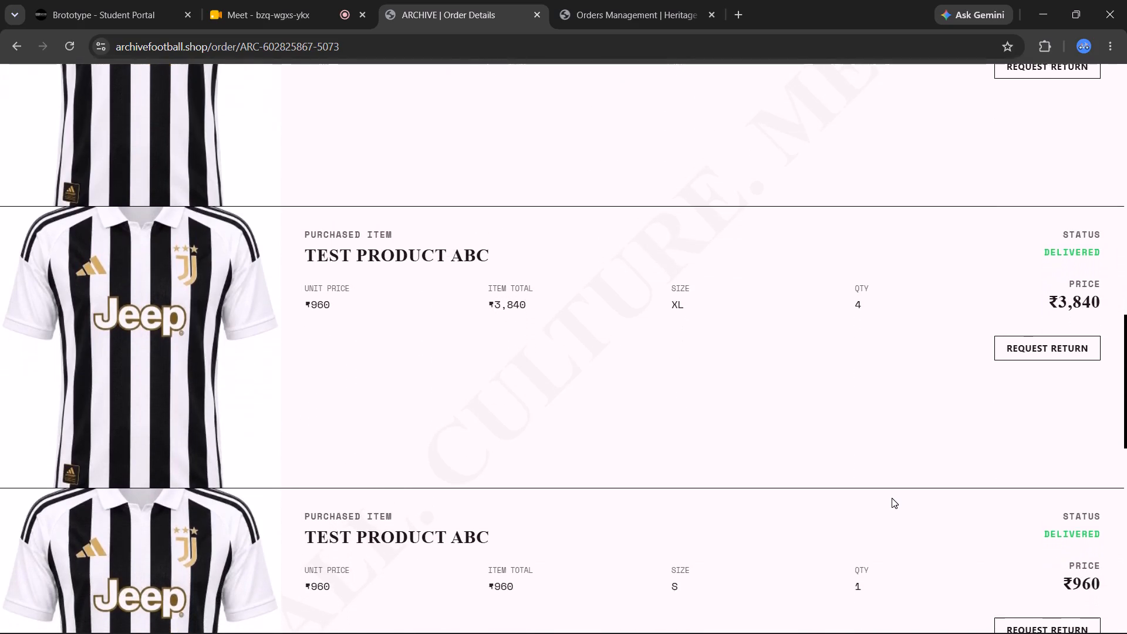
scroll(892, 498, "down", 2)
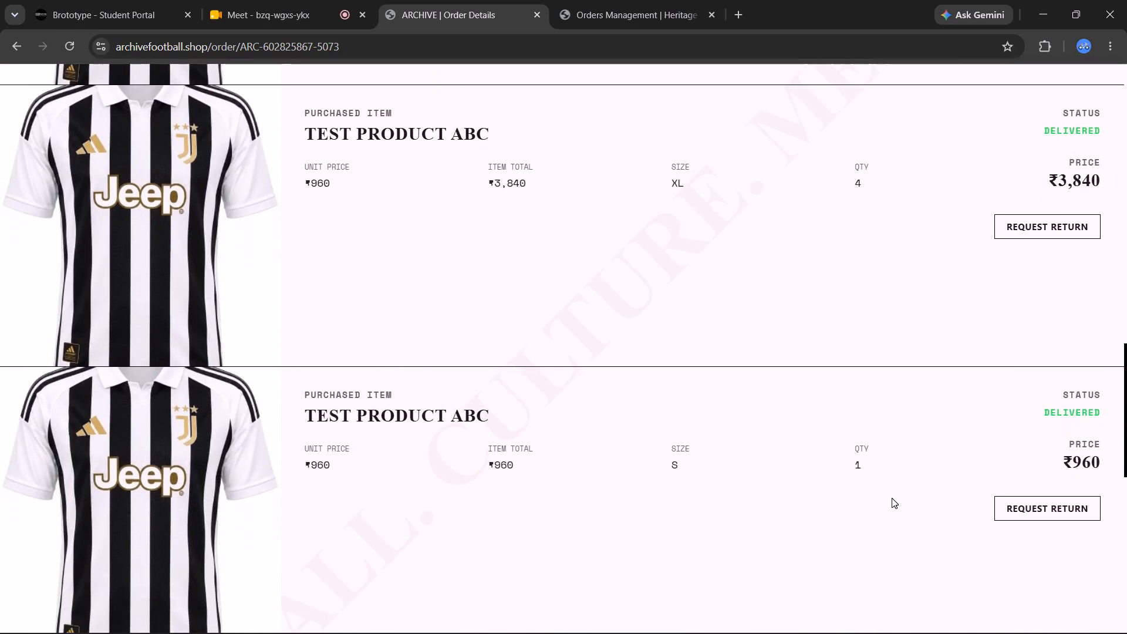
scroll(892, 498, "down", 2)
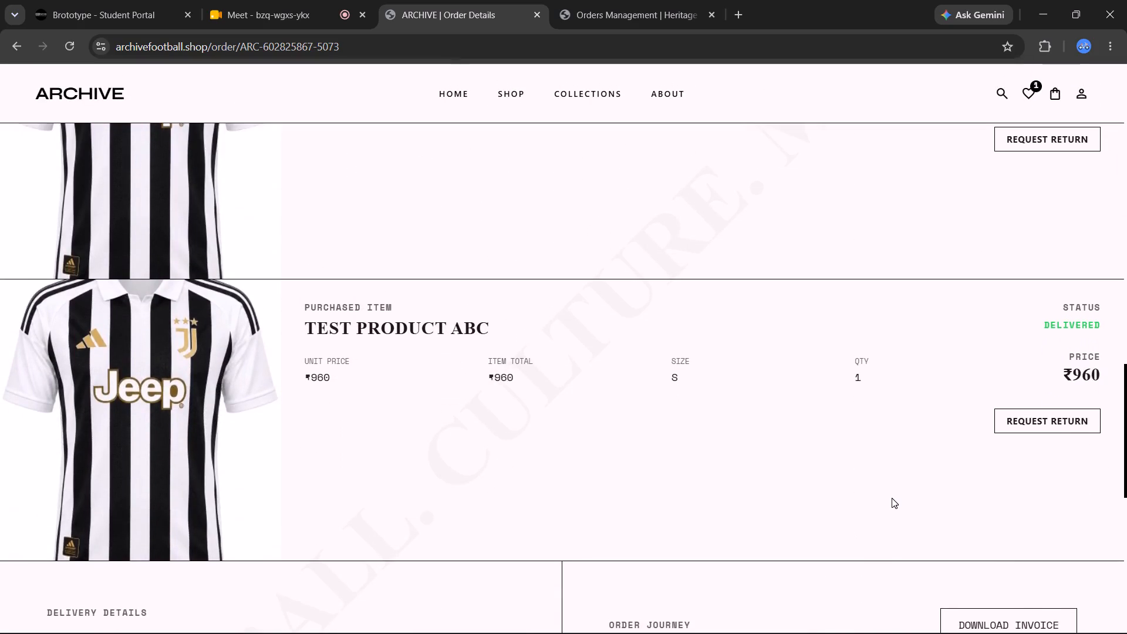
Open the order's invoice, review its address, order summary, listed products and total paid, and return to the order details.
scroll(892, 498, "down", 2)
left_click(983, 490)
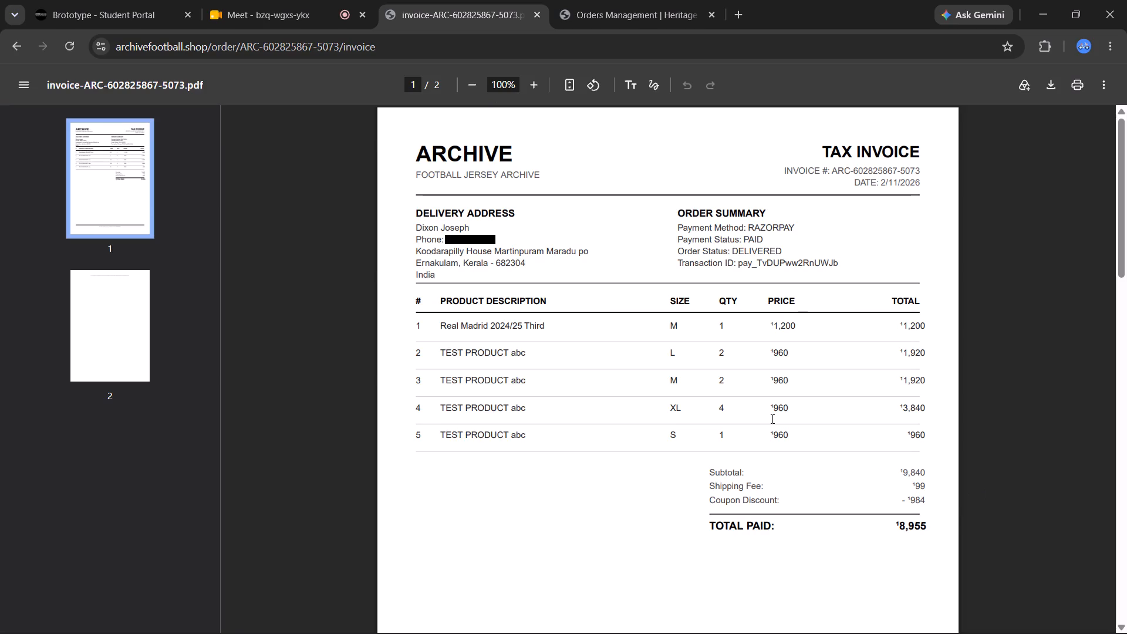
scroll(771, 419, "down", 2)
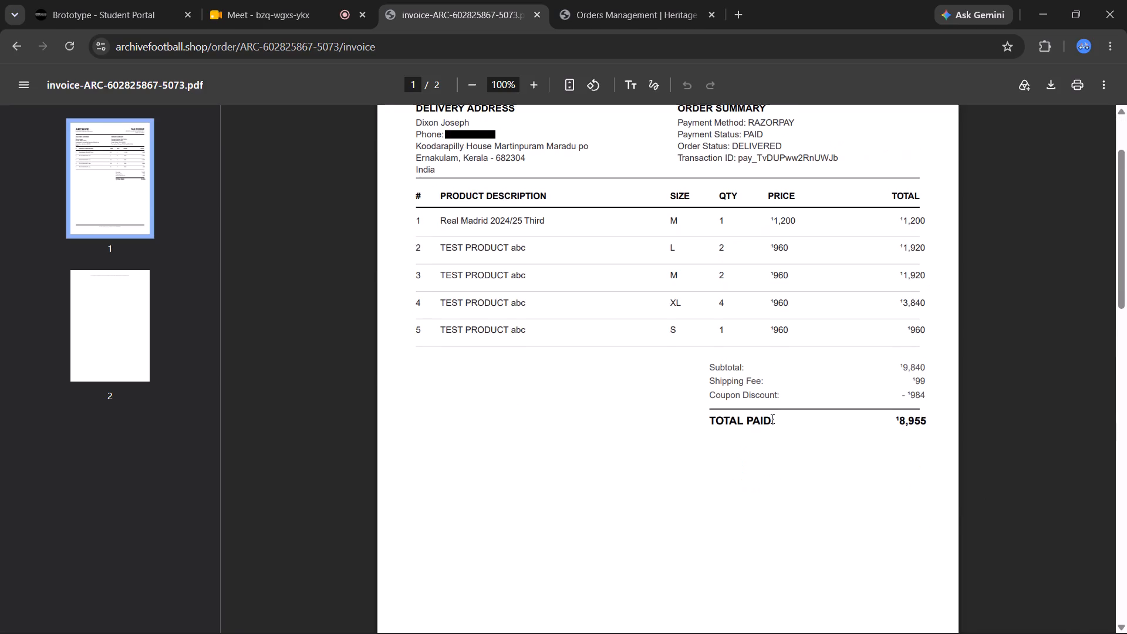
scroll(771, 419, "up", 3)
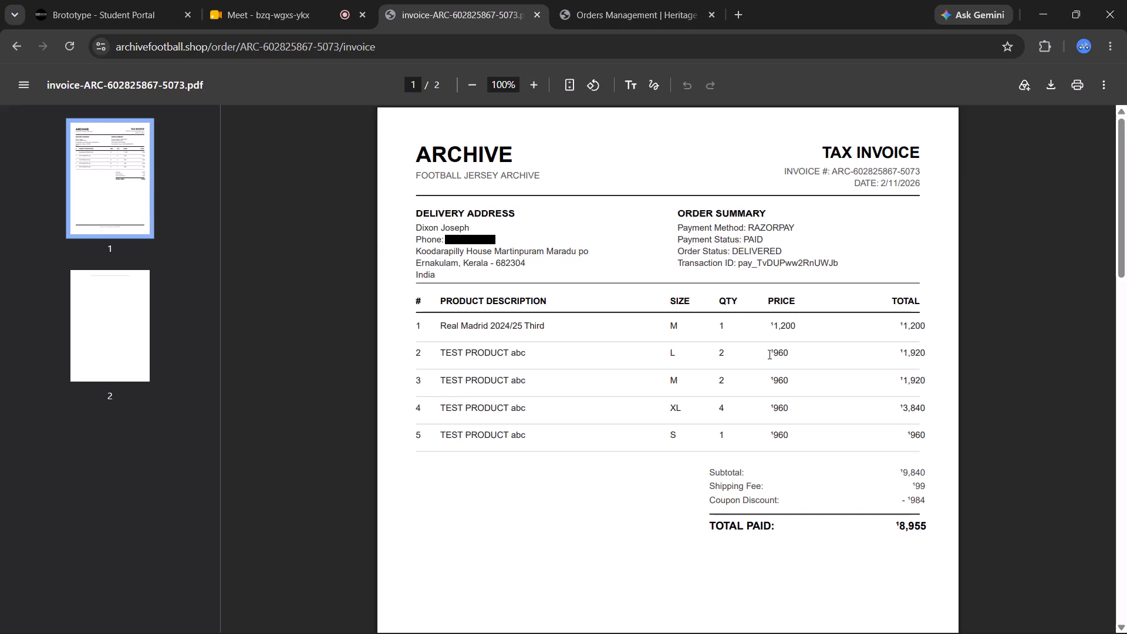
left_click(443, 328)
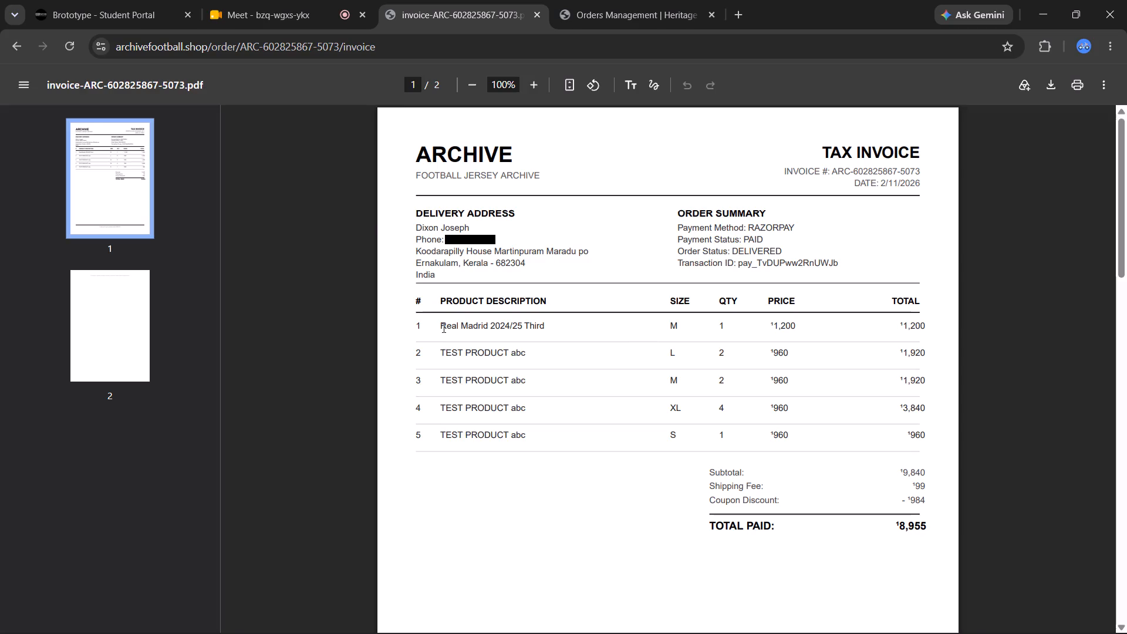
left_click(443, 328)
scroll(486, 245, "right", 10)
Submit a return request for the size XL Test Product ABC item, giving "size issue" as the return reason.
scroll(710, 254, "up", 3)
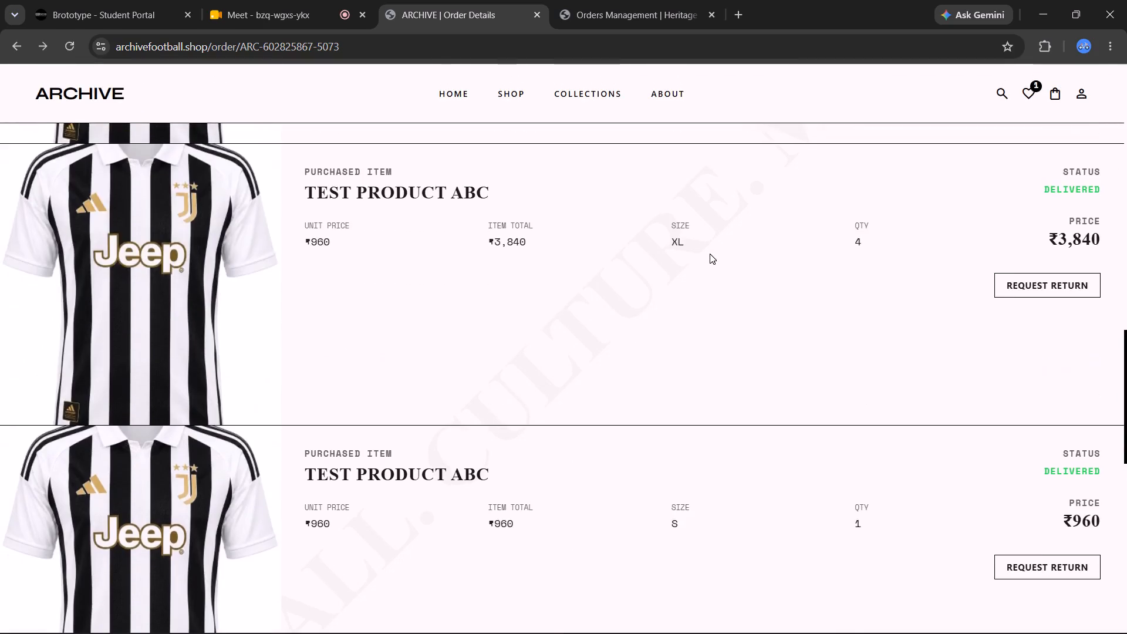
scroll(710, 254, "down", 3)
scroll(710, 254, "up", 5)
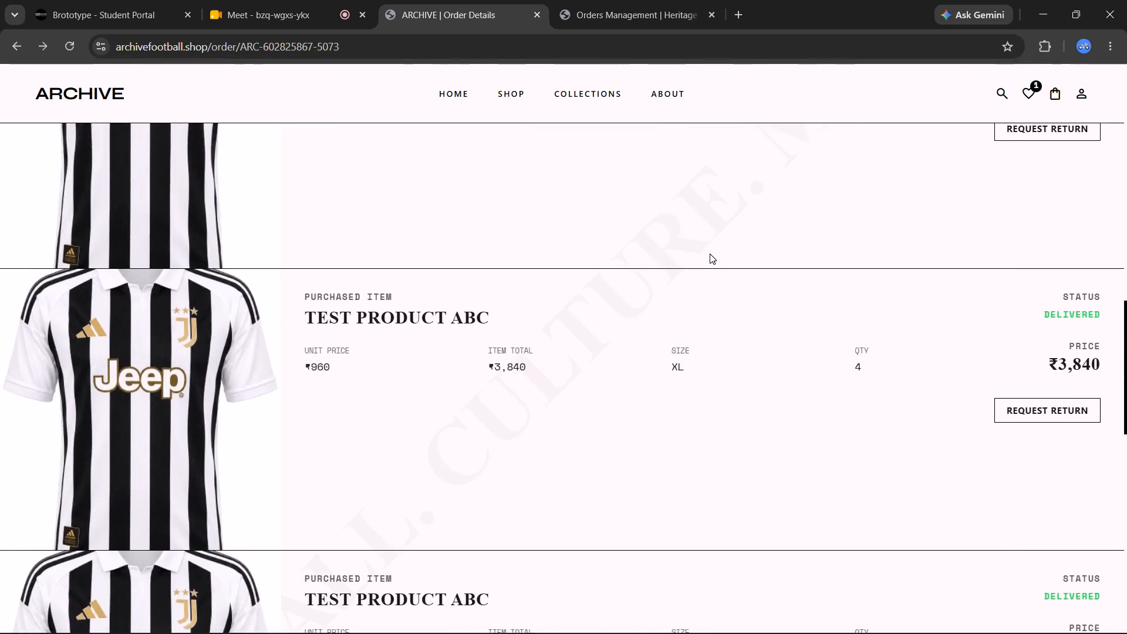
scroll(710, 254, "up", 5)
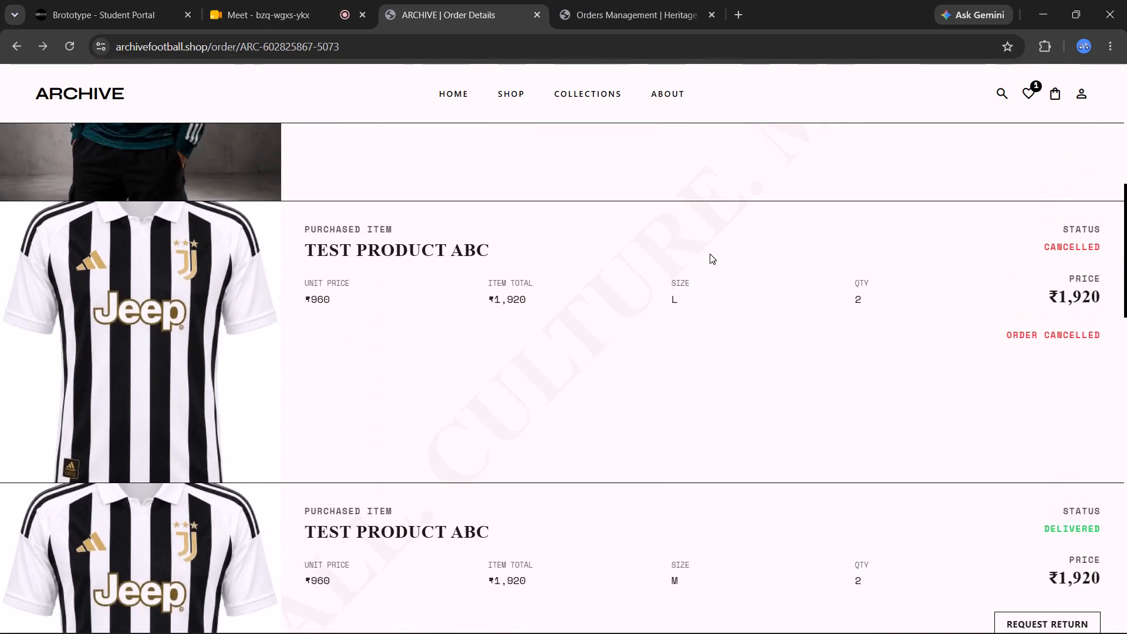
scroll(710, 254, "up", 1)
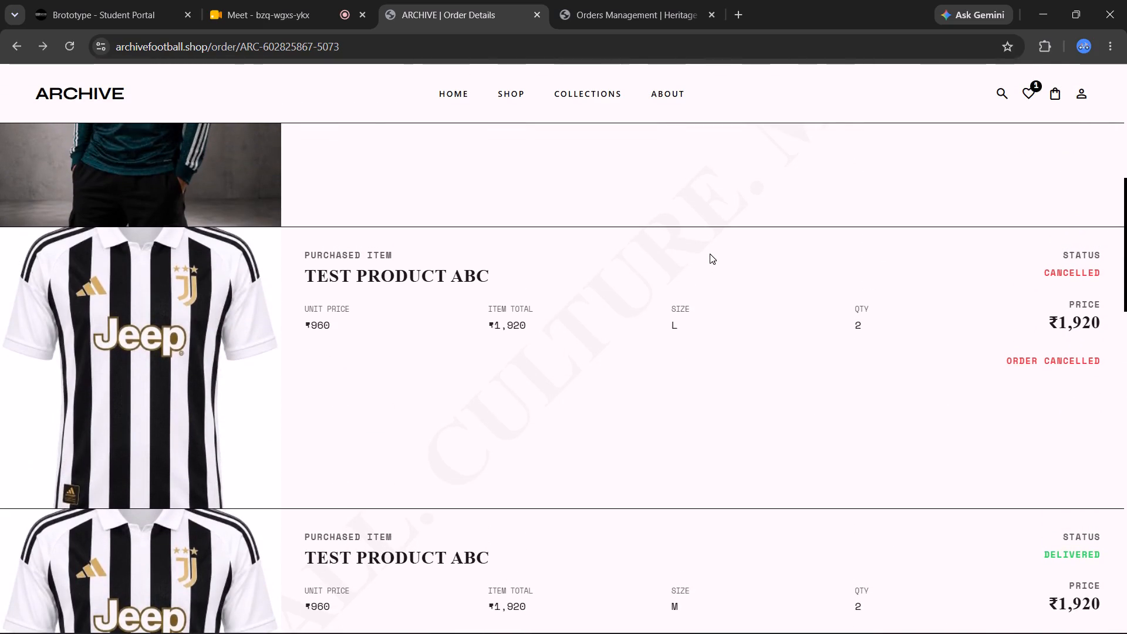
scroll(710, 254, "up", 1)
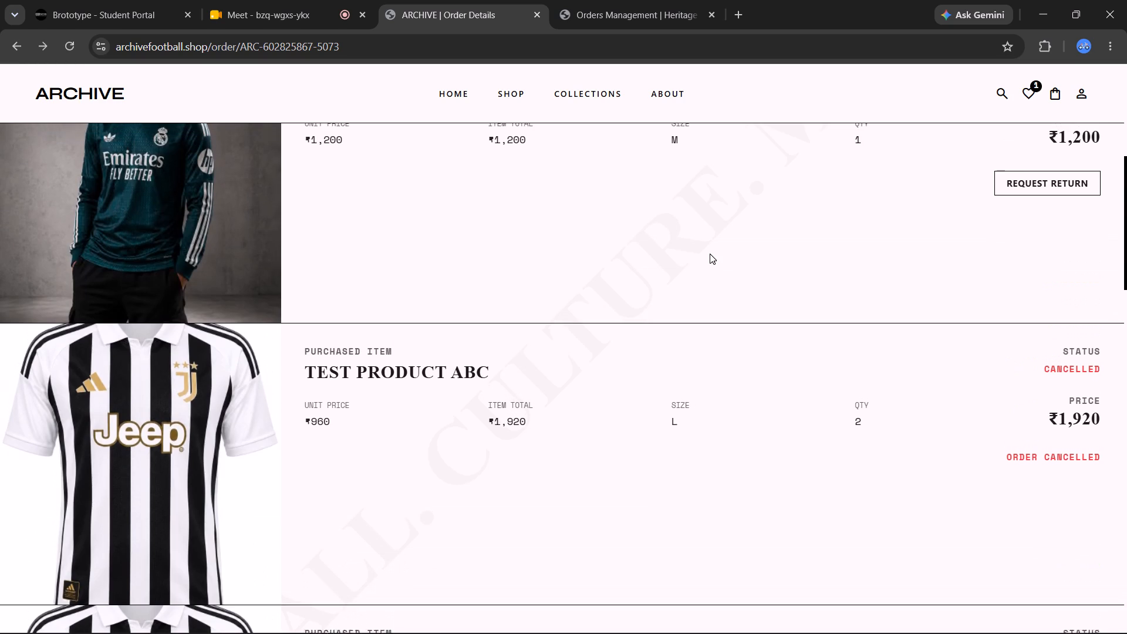
scroll(710, 254, "up", 2)
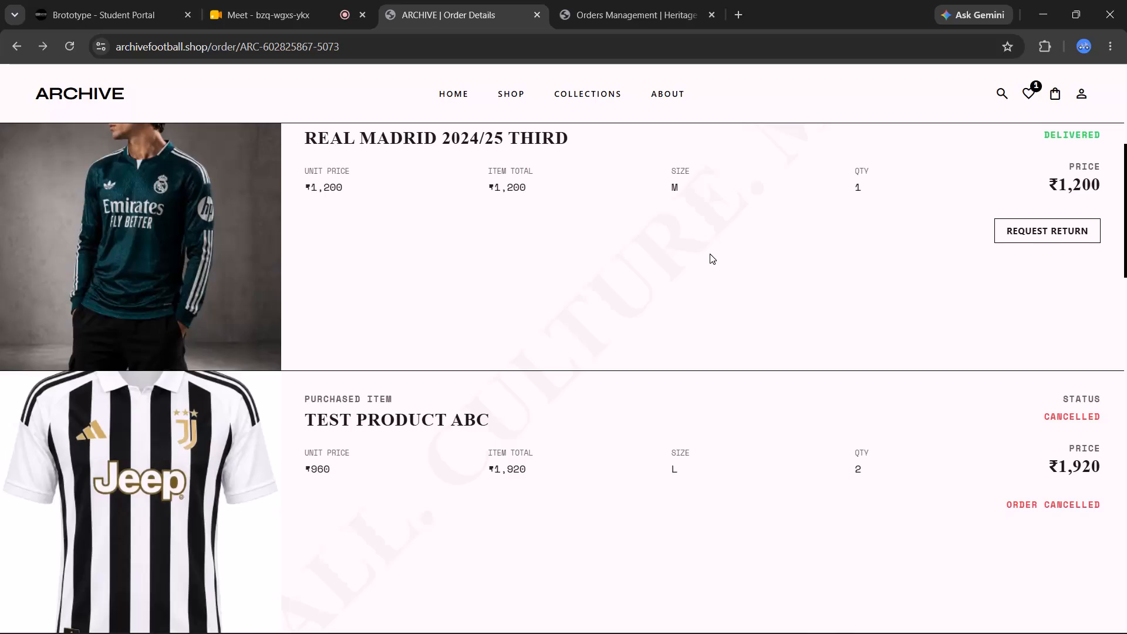
scroll(710, 254, "down", 4)
scroll(804, 356, "down", 2)
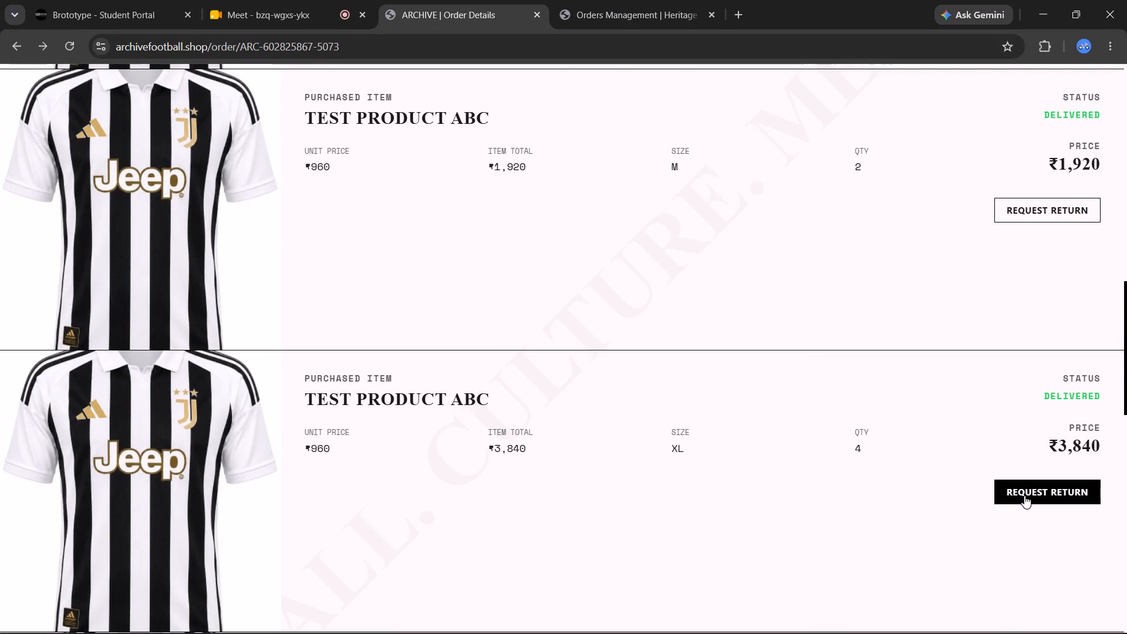
left_click(1024, 495)
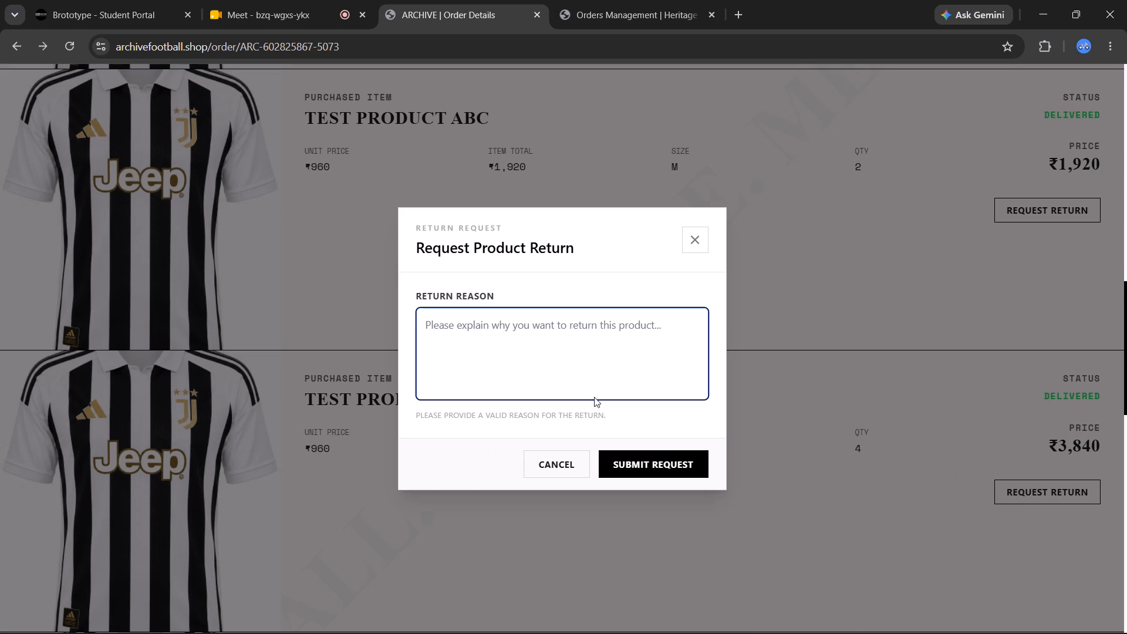
left_click(575, 379)
type("size issue")
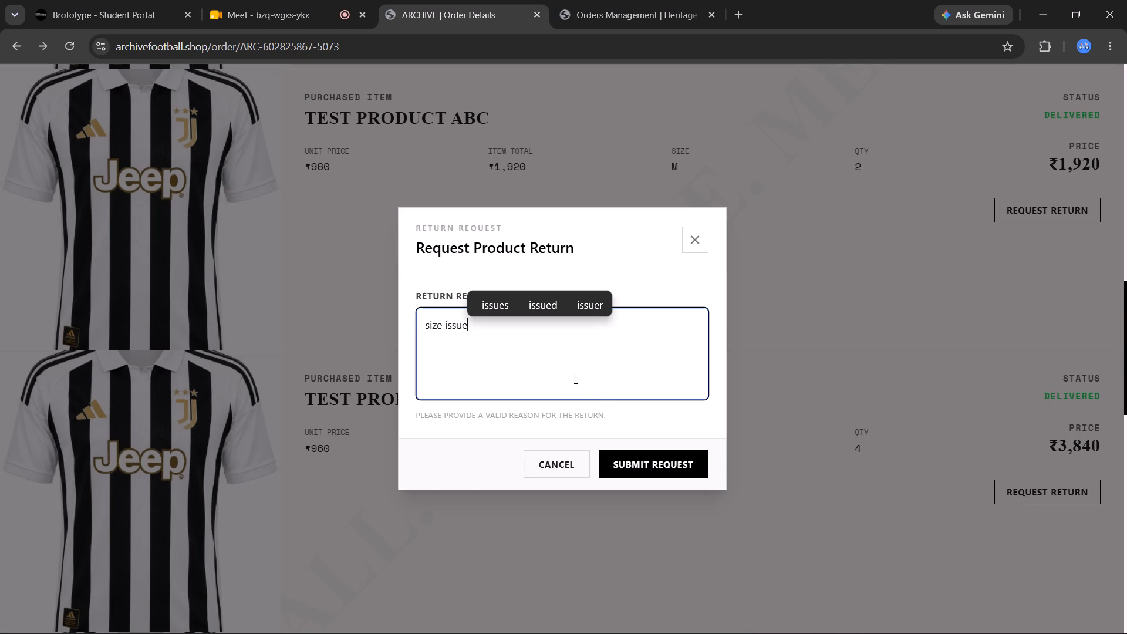
left_click(666, 458)
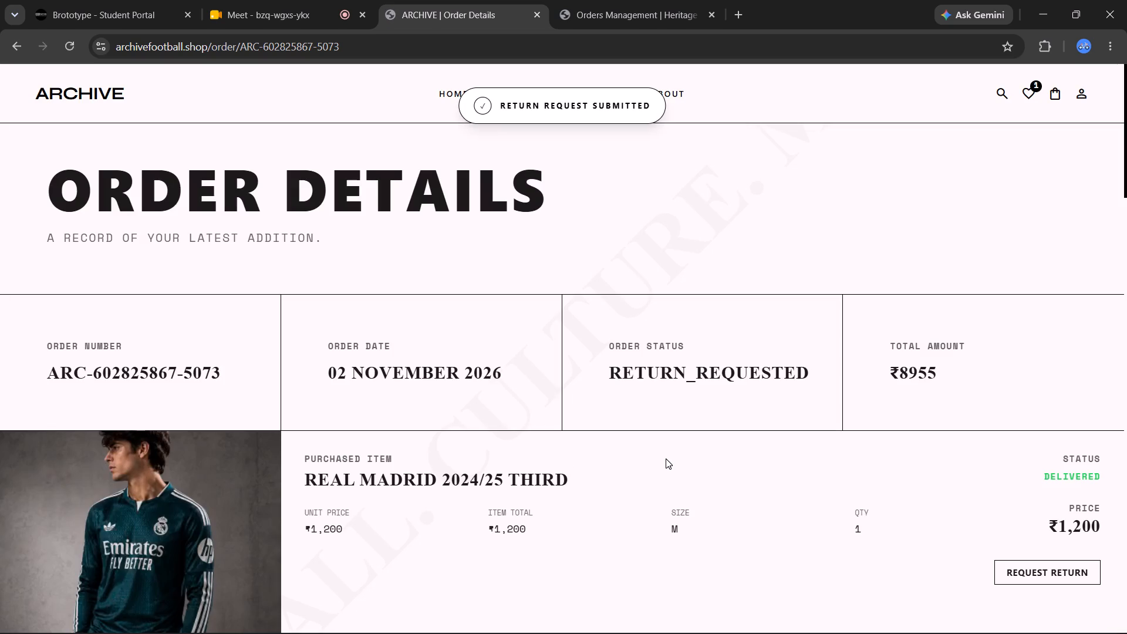
left_click(621, 3)
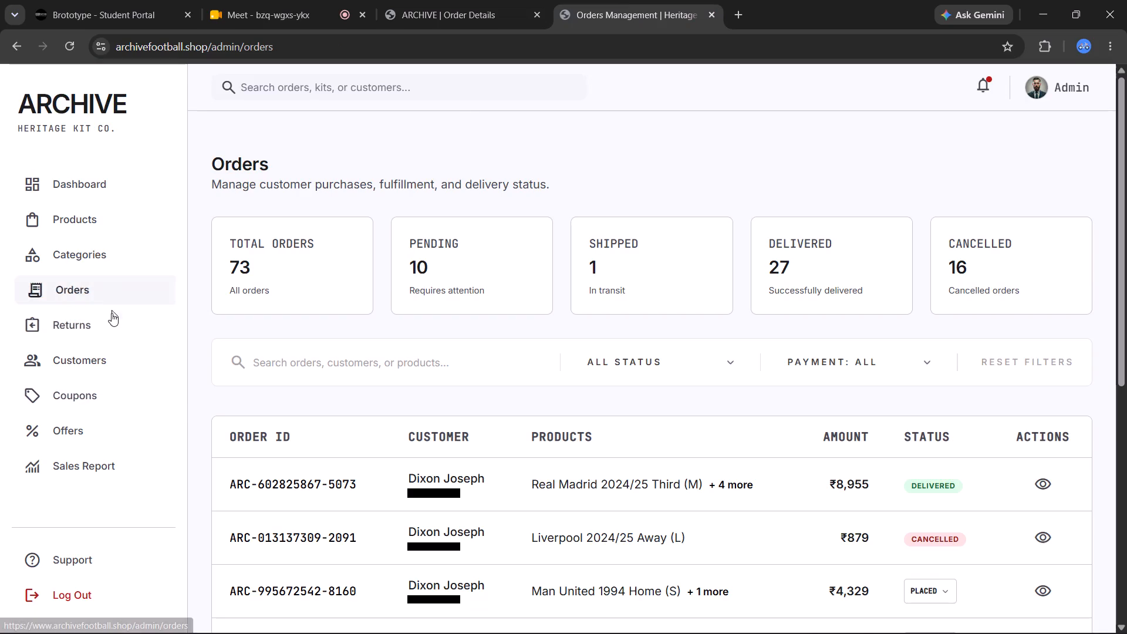
left_click(111, 316)
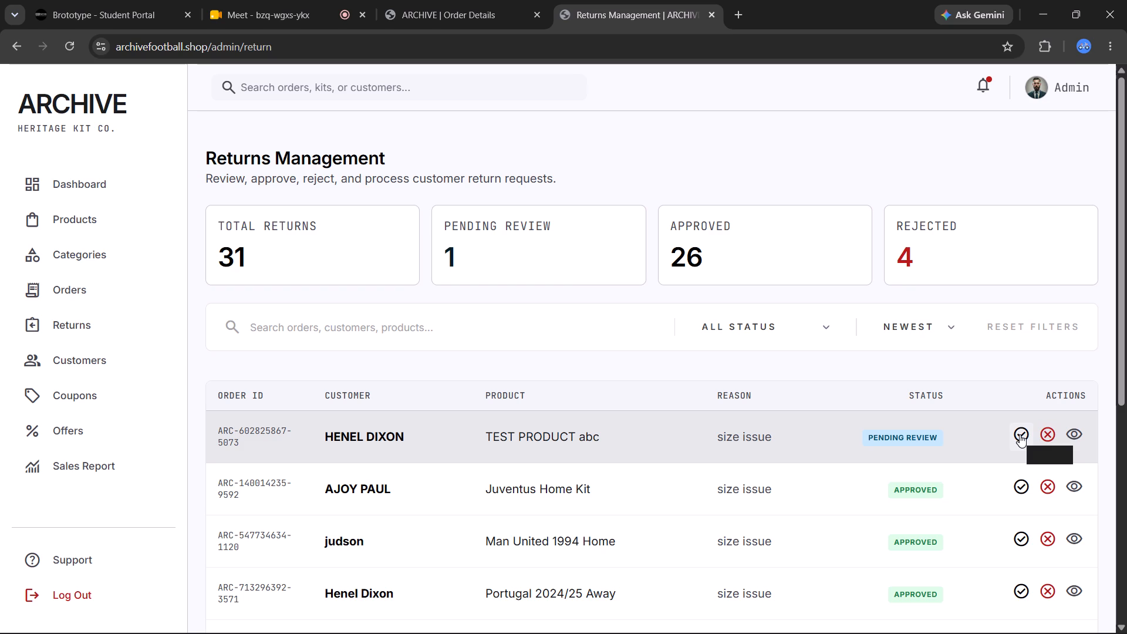
left_click(1020, 434)
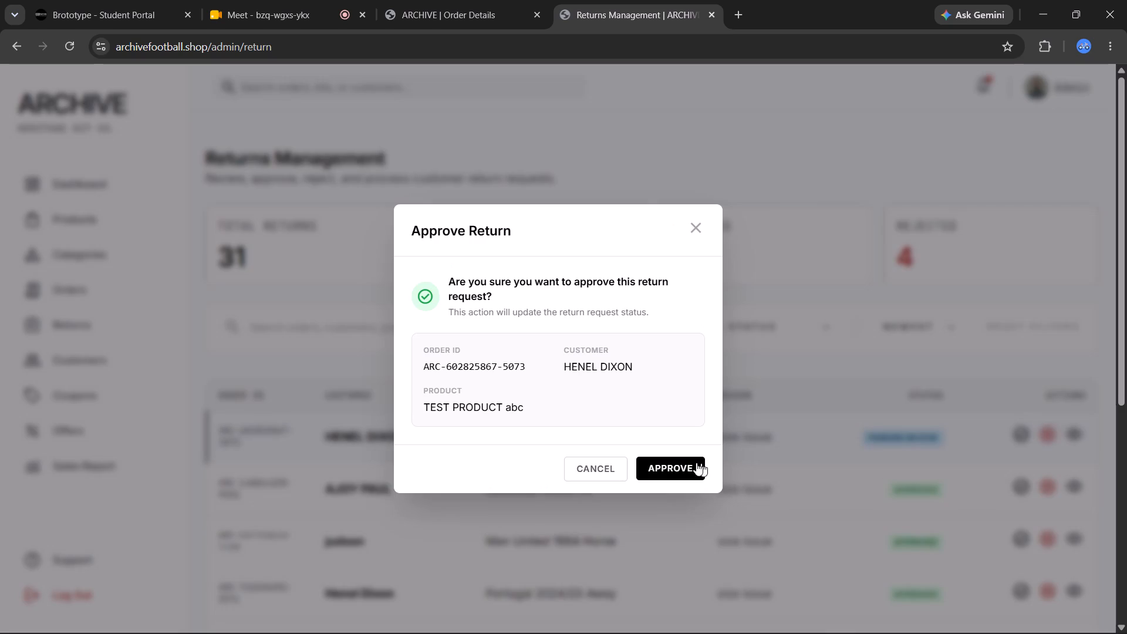
left_click(676, 463)
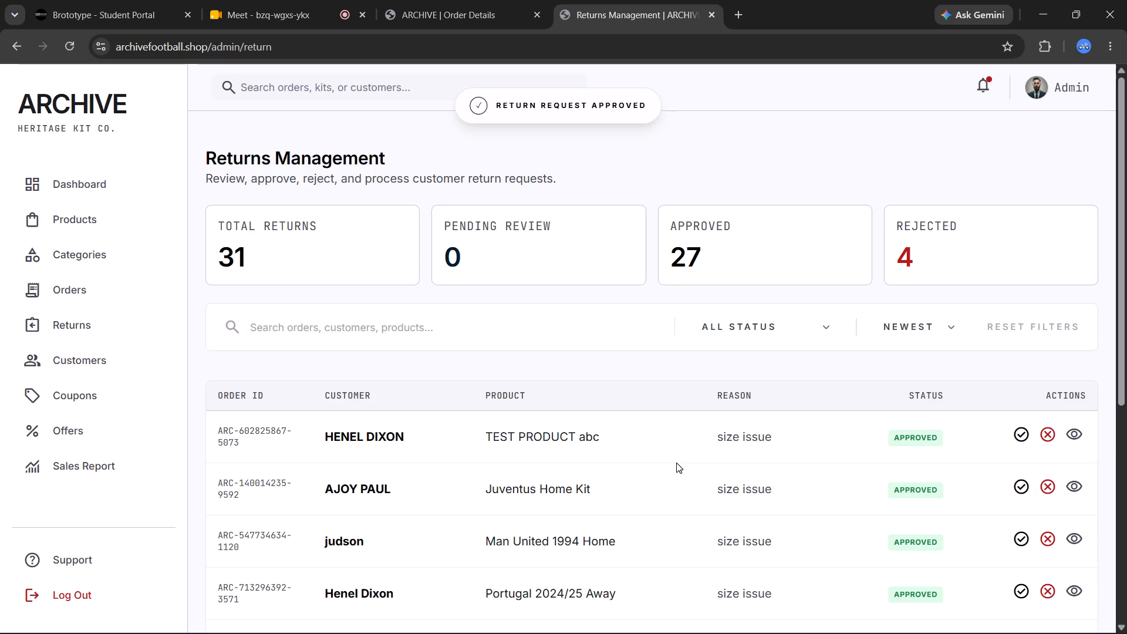
Back on the customer's order details, reload the page and check the status of the size XL Test Product ABC item.
left_click(507, 0)
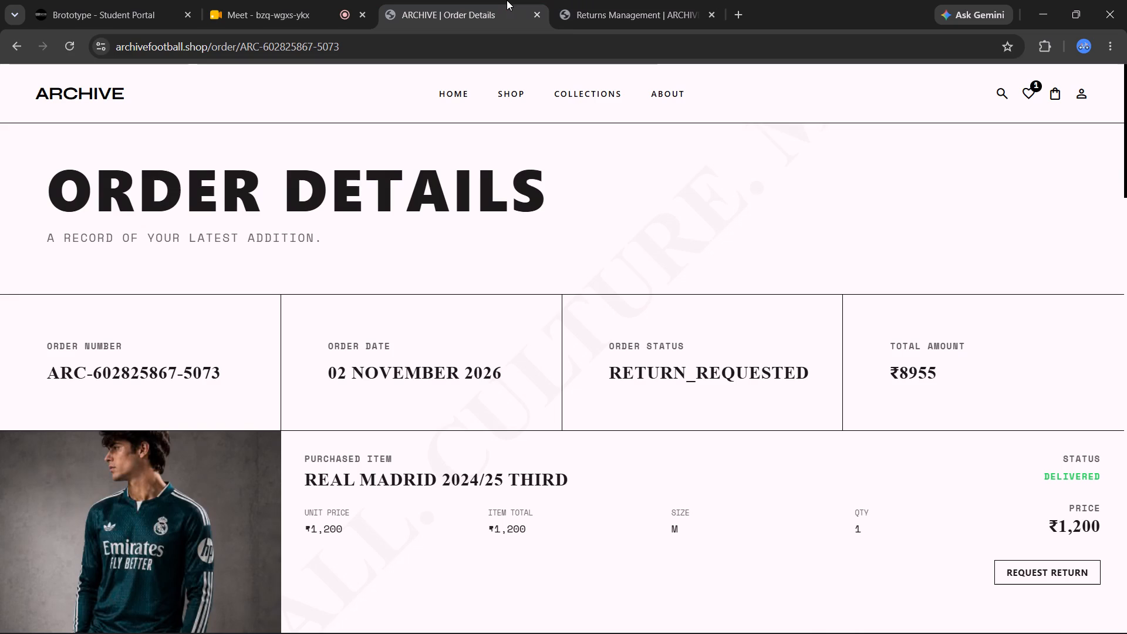
left_click(74, 42)
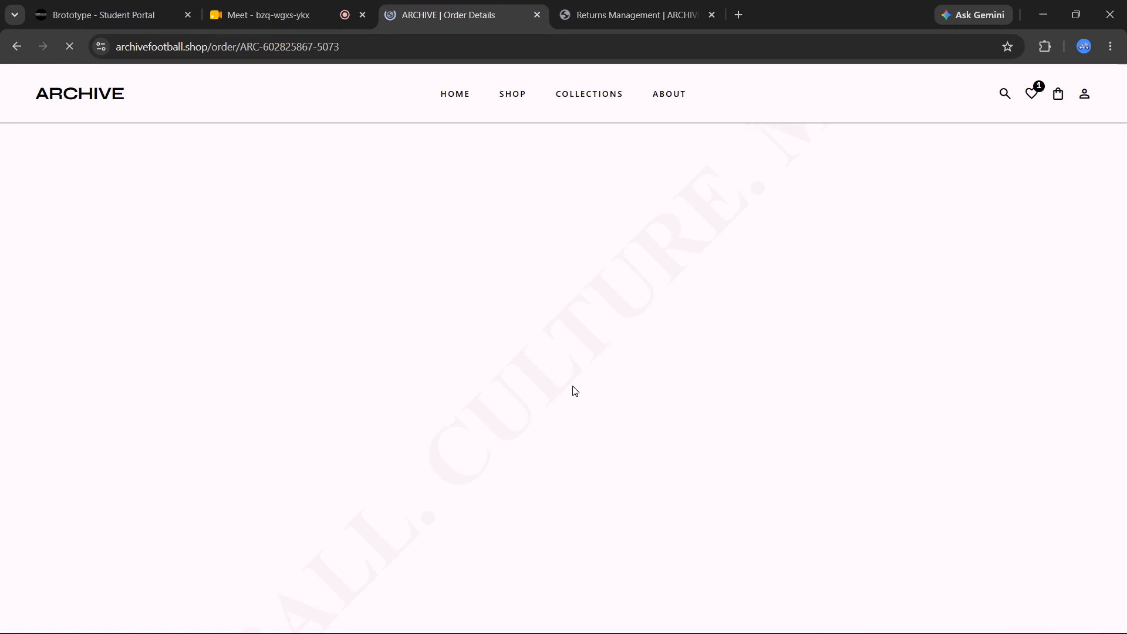
scroll(572, 386, "down", 7)
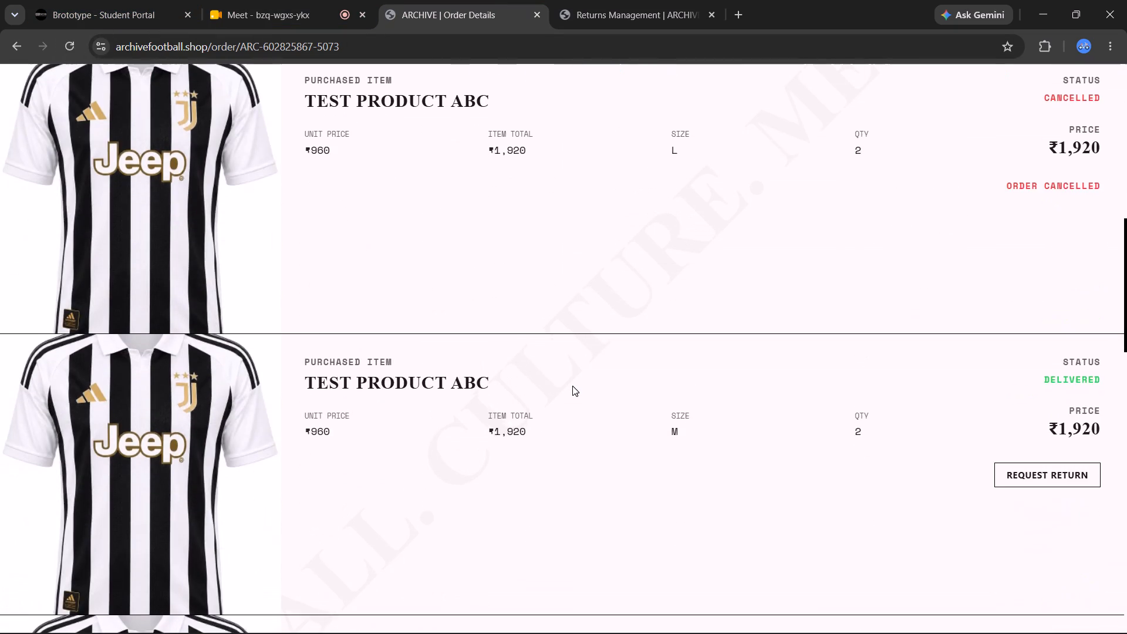
scroll(572, 386, "down", 2)
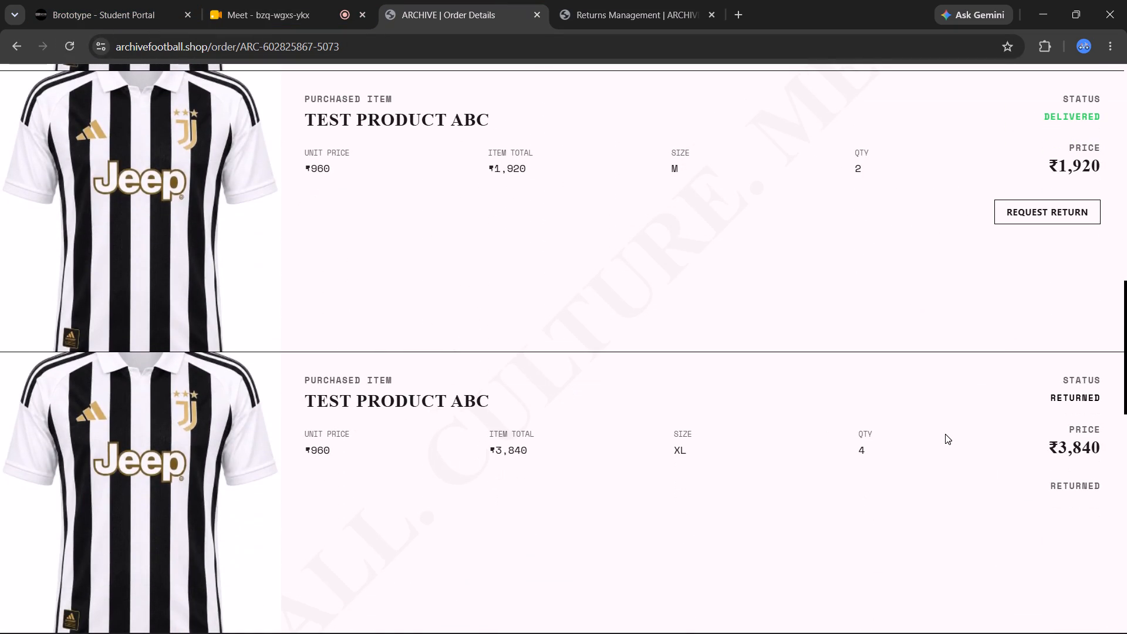
scroll(945, 434, "down", 1)
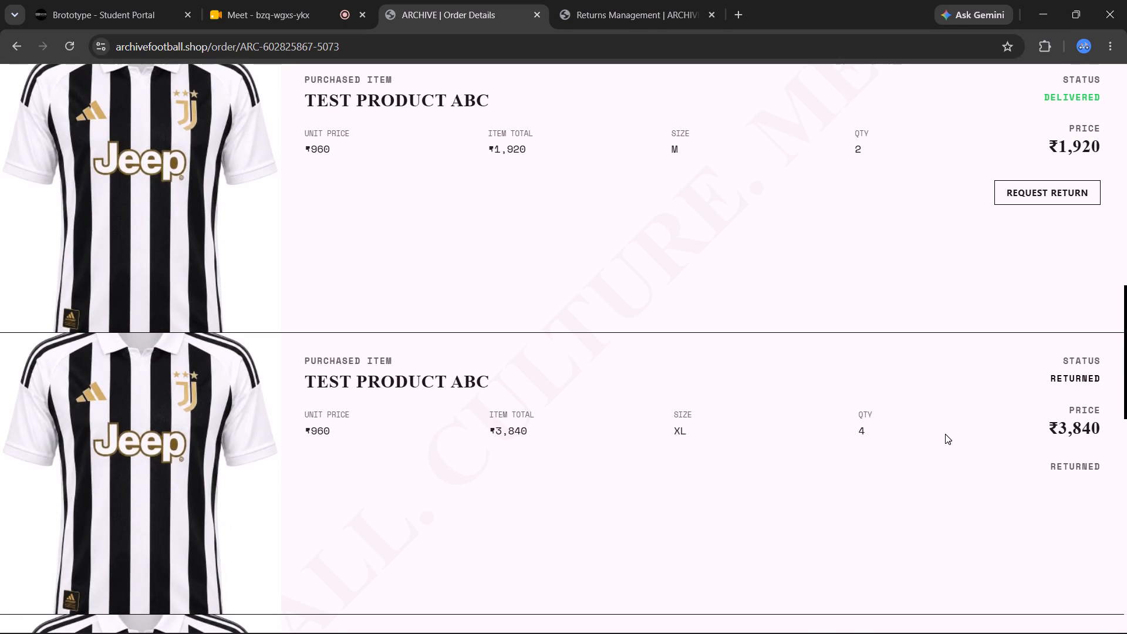
scroll(945, 434, "up", 8)
left_click(1076, 93)
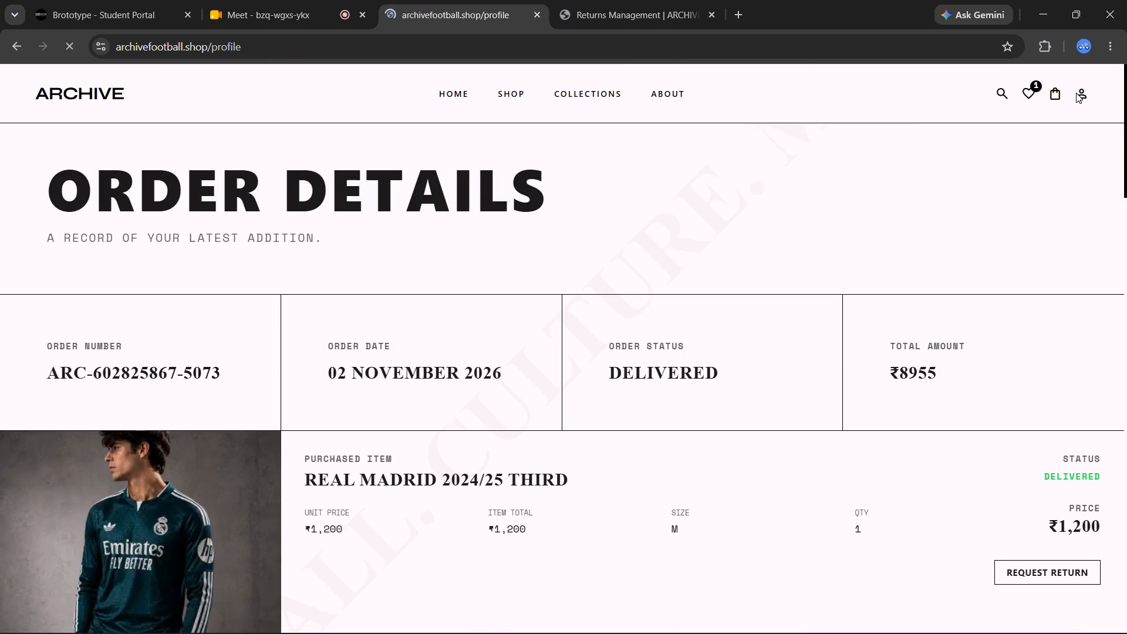
scroll(403, 394, "down", 5)
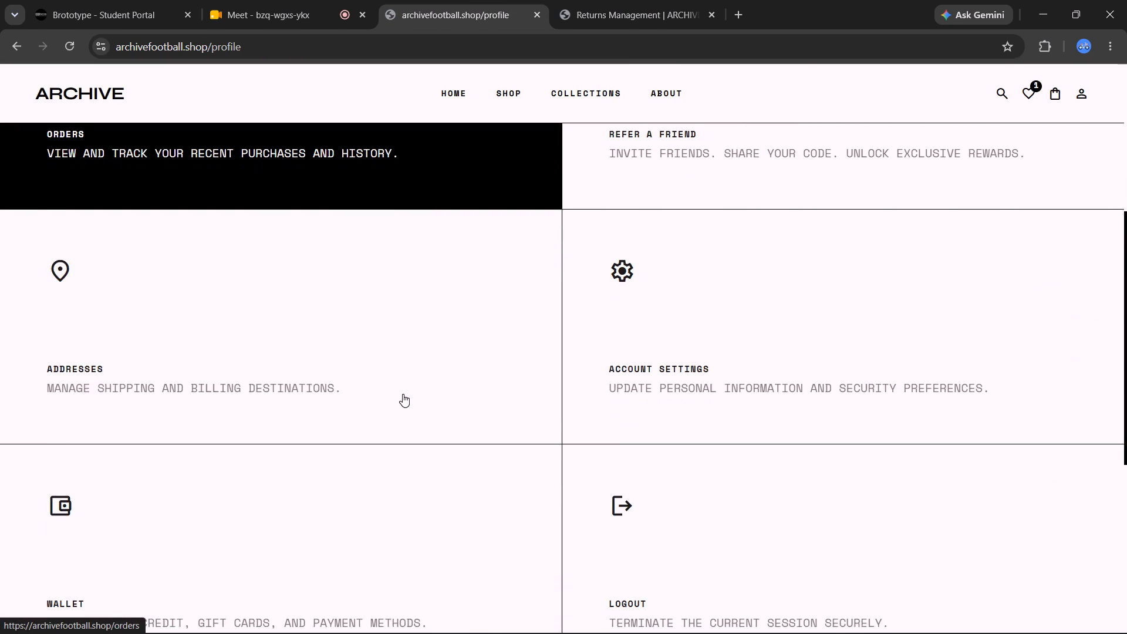
scroll(403, 394, "down", 2)
left_click(336, 359)
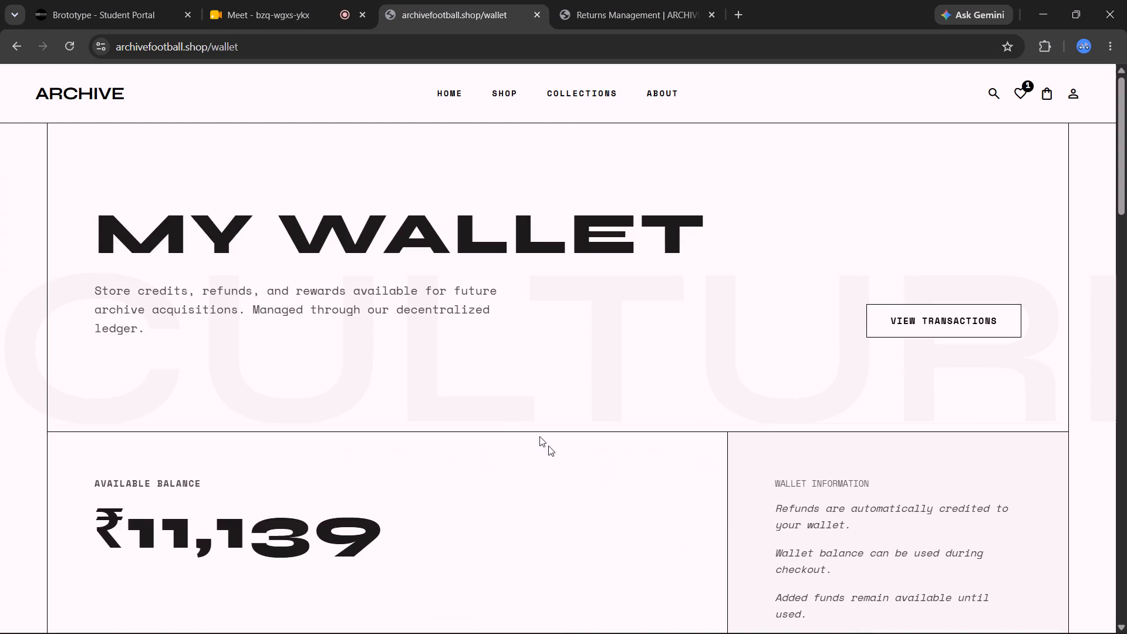
scroll(552, 449, "down", 6)
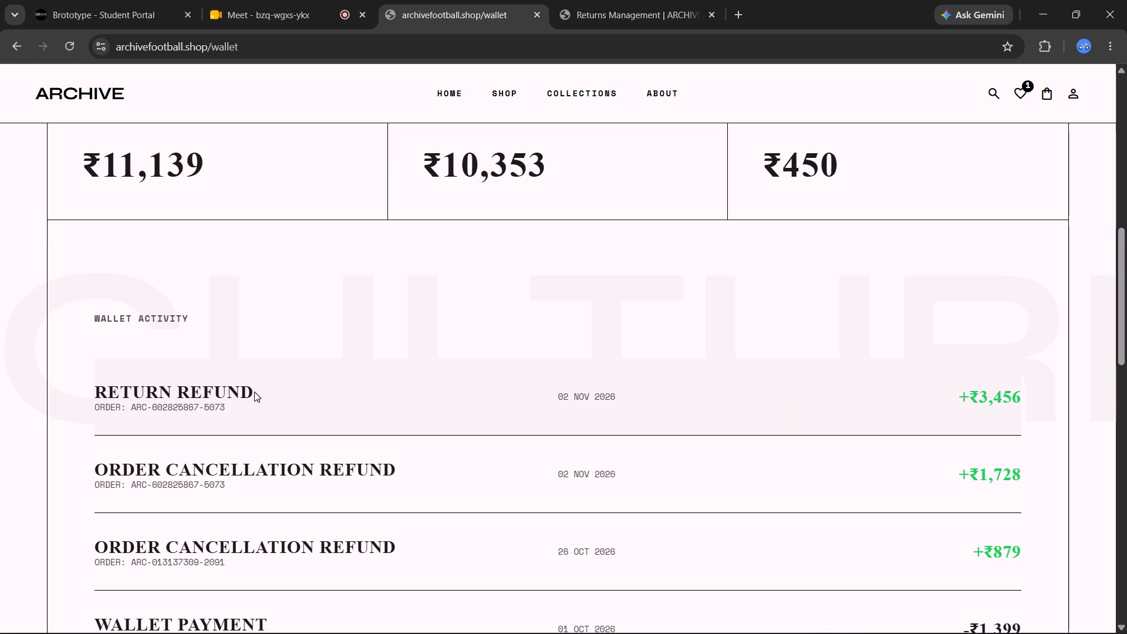
left_click_drag(255, 392, 102, 393)
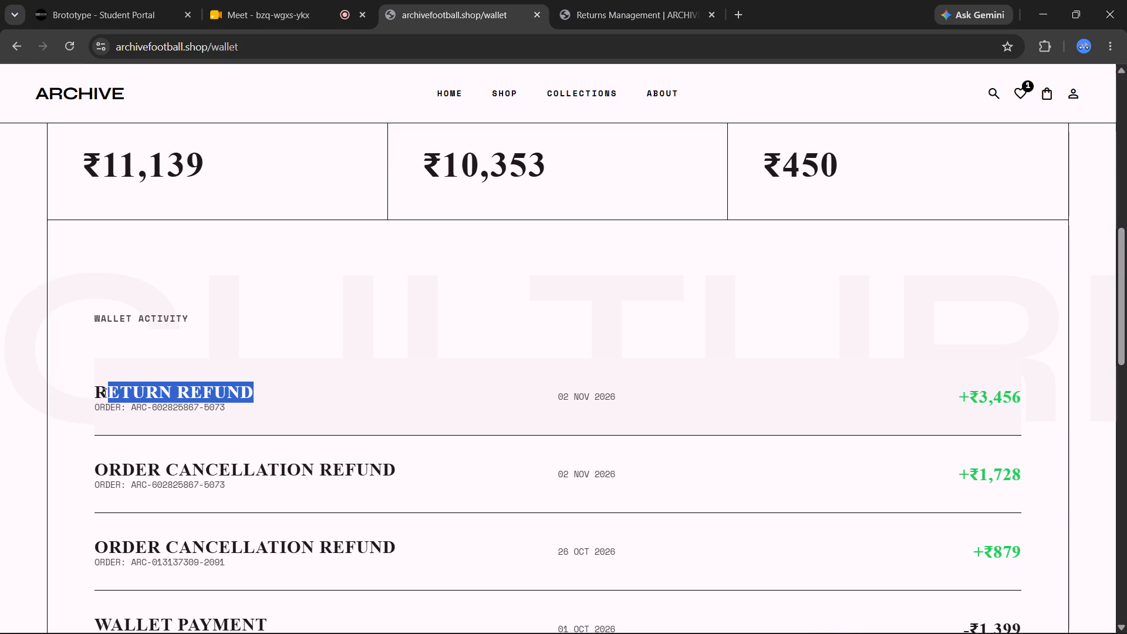
left_click(102, 393)
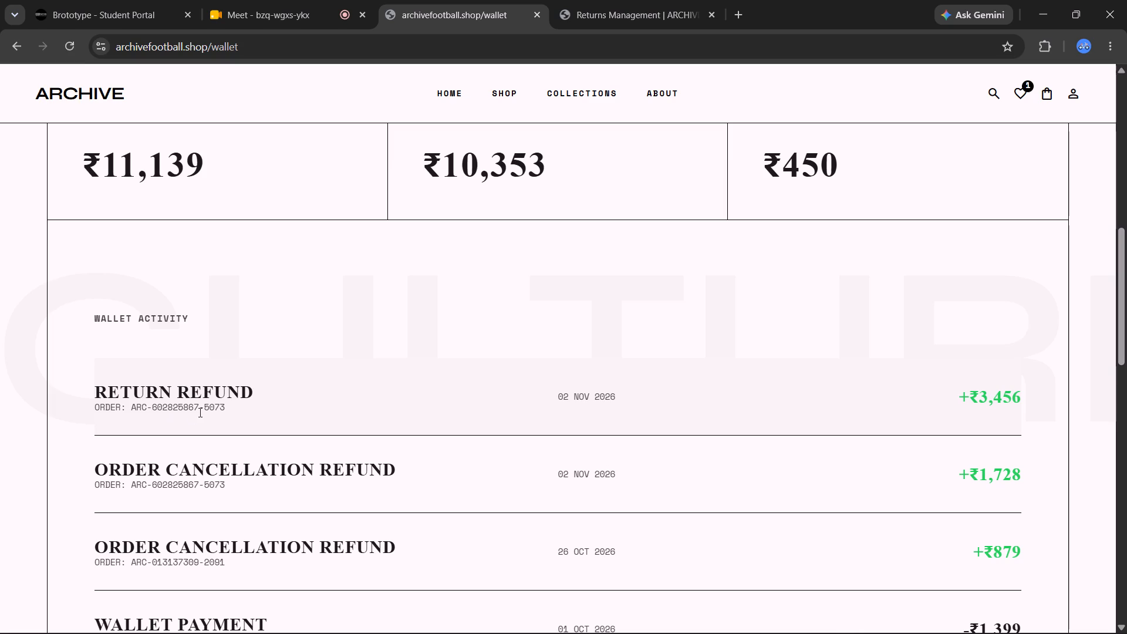
left_click(659, 4)
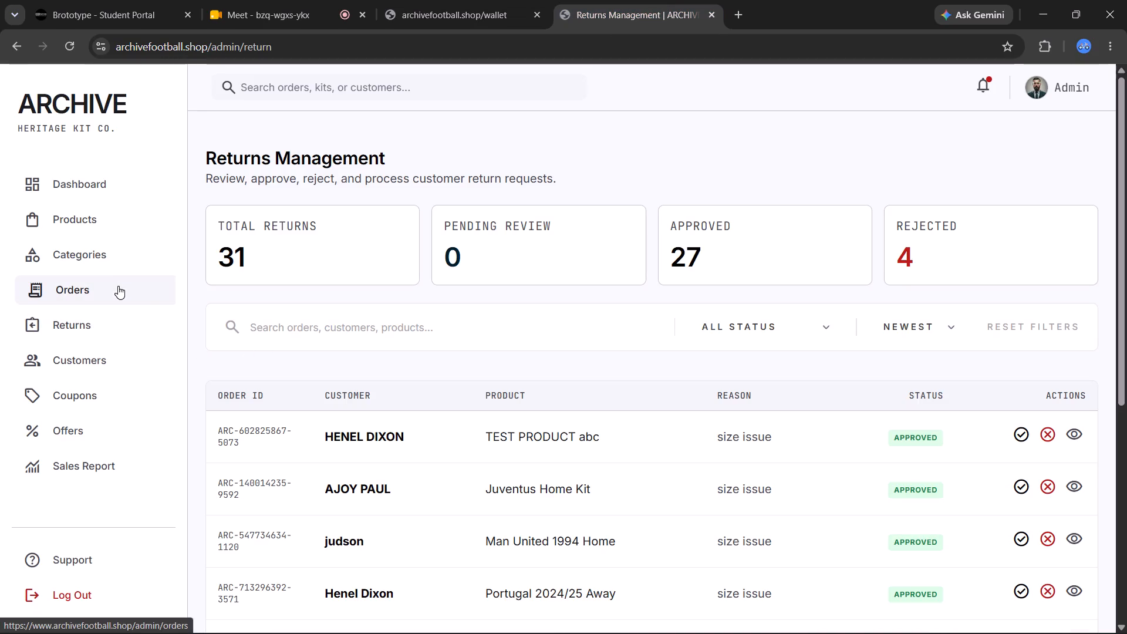
left_click(118, 286)
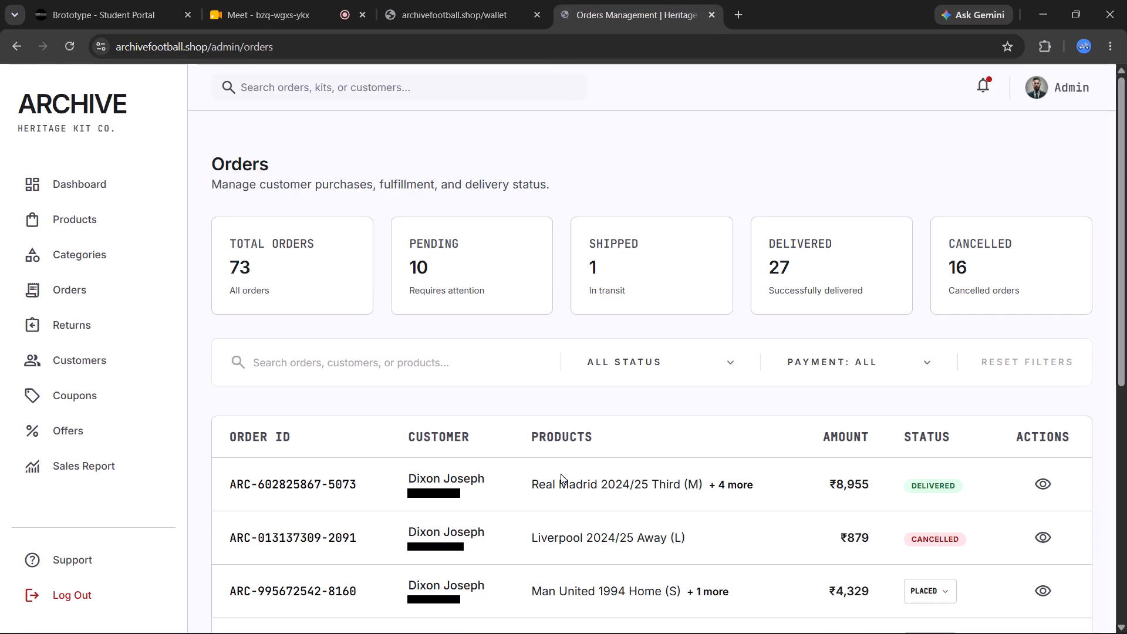
scroll(561, 474, "down", 3)
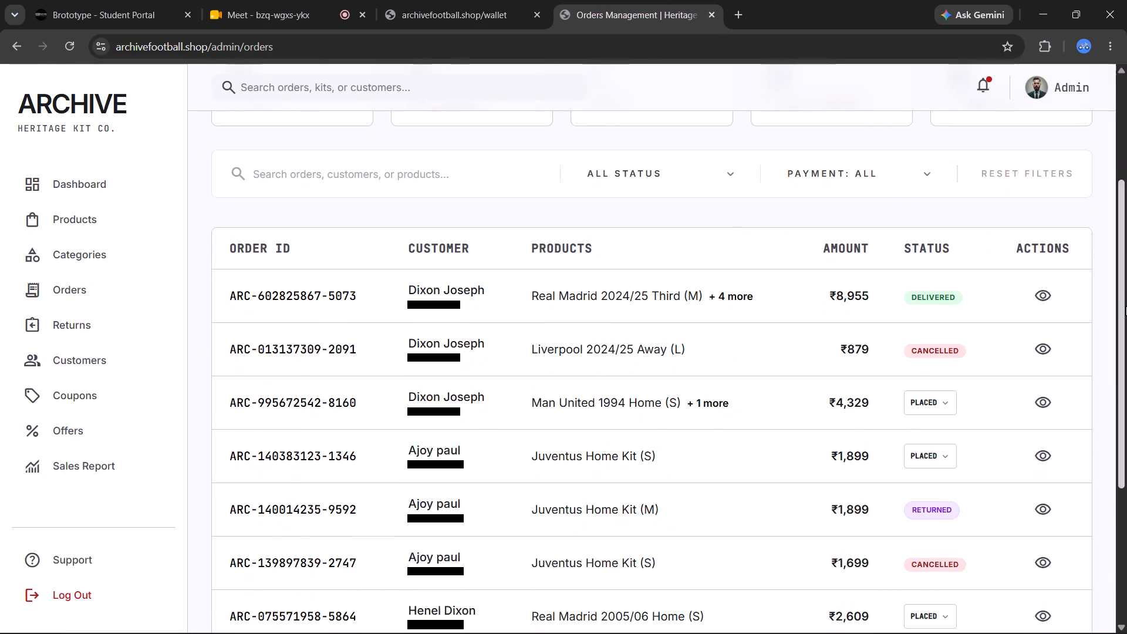
left_click(1043, 303)
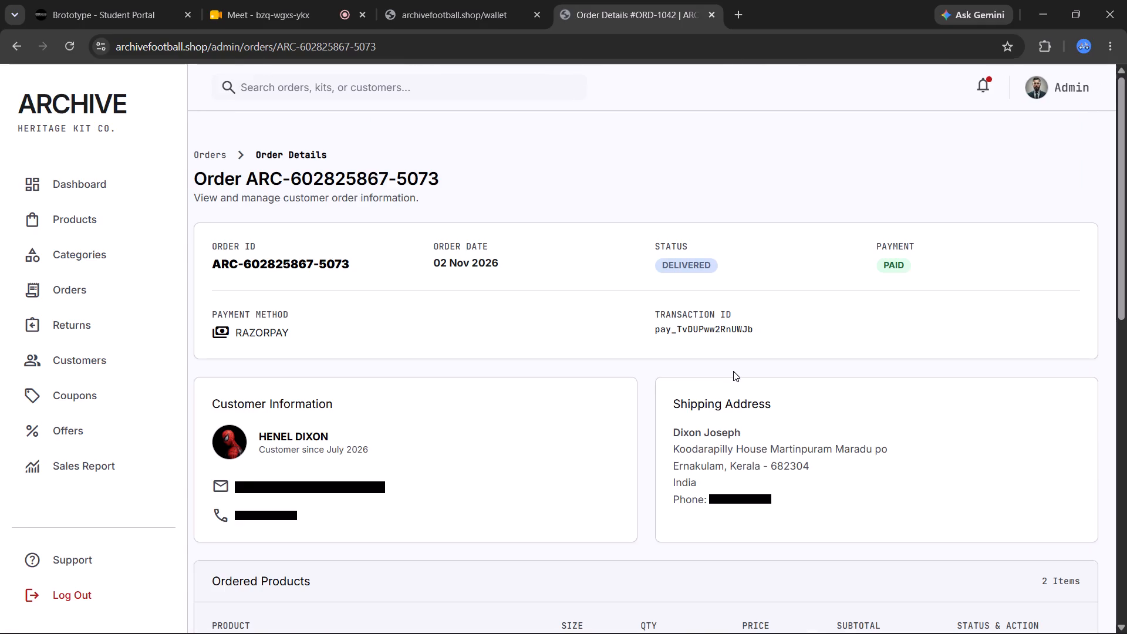
scroll(733, 371, "down", 3)
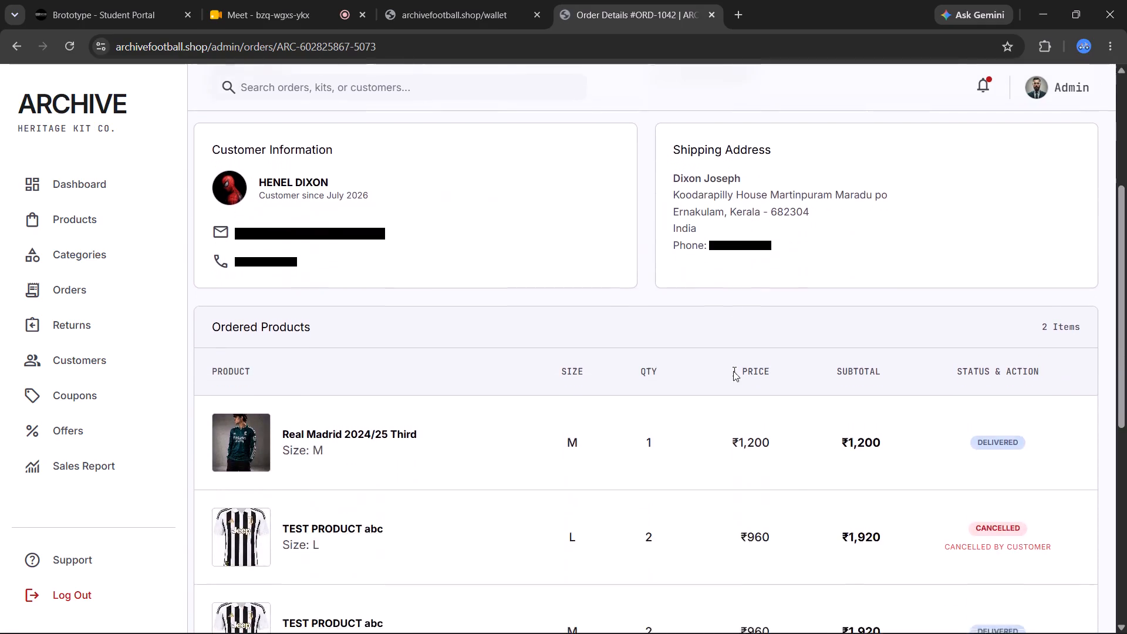
scroll(733, 371, "down", 4)
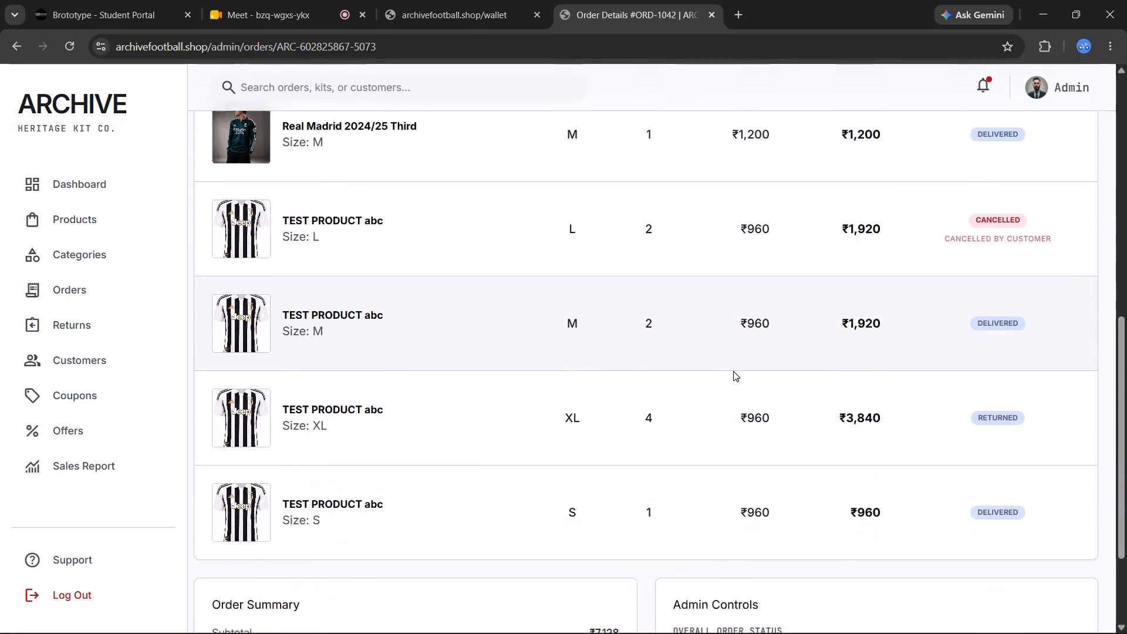
scroll(733, 371, "down", 1)
scroll(733, 371, "up", 1)
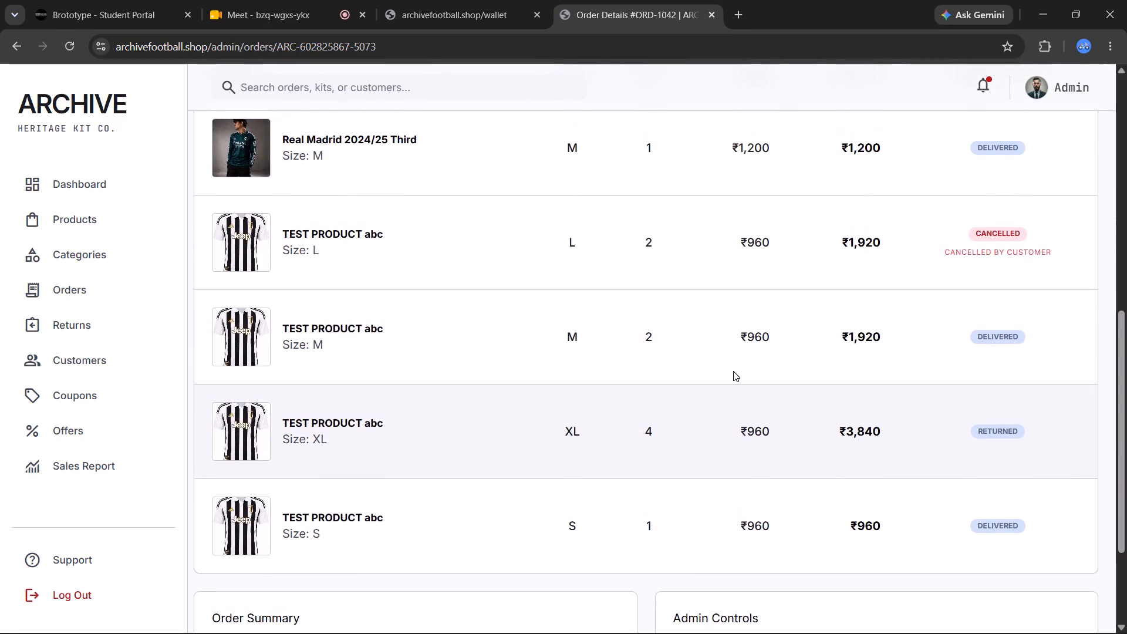
scroll(733, 371, "up", 1)
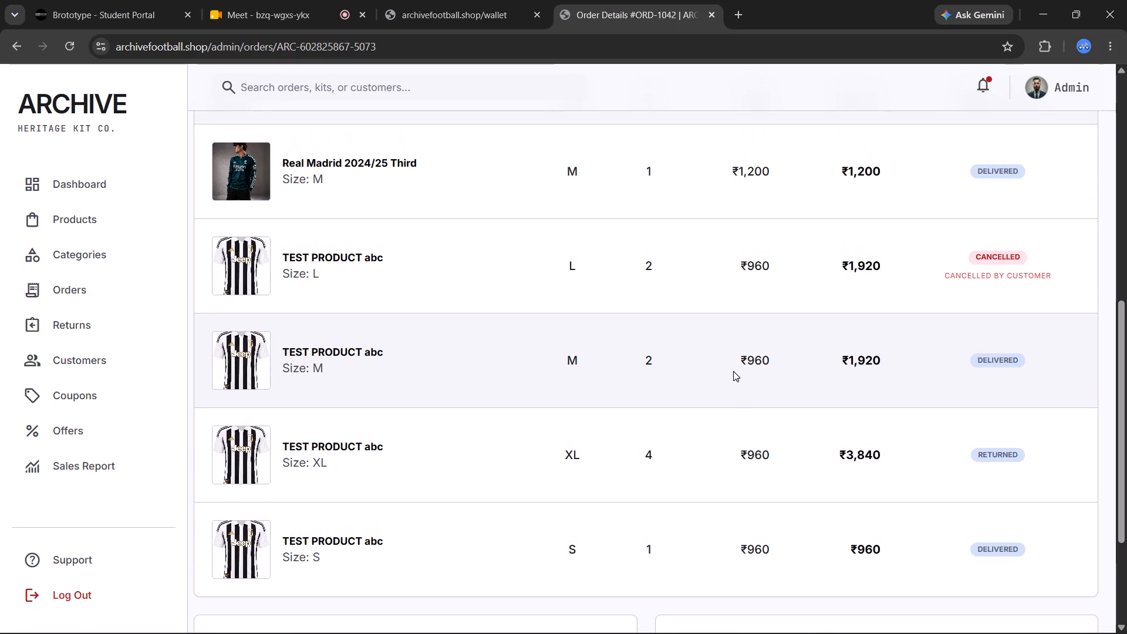
scroll(733, 371, "up", 4)
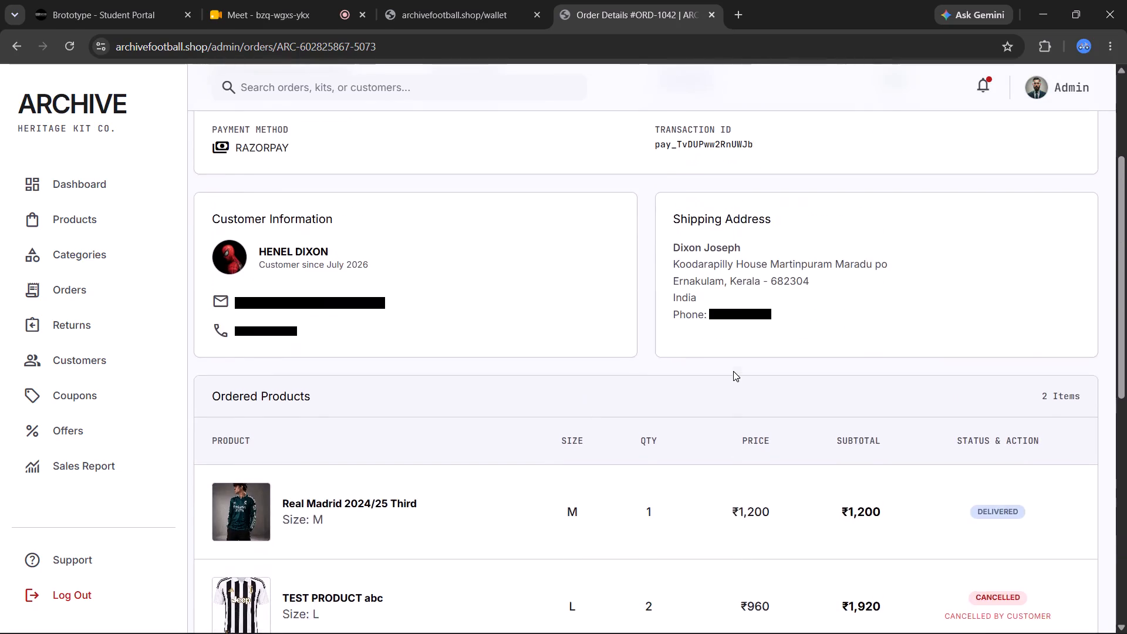
scroll(733, 371, "up", 1)
scroll(733, 371, "down", 6)
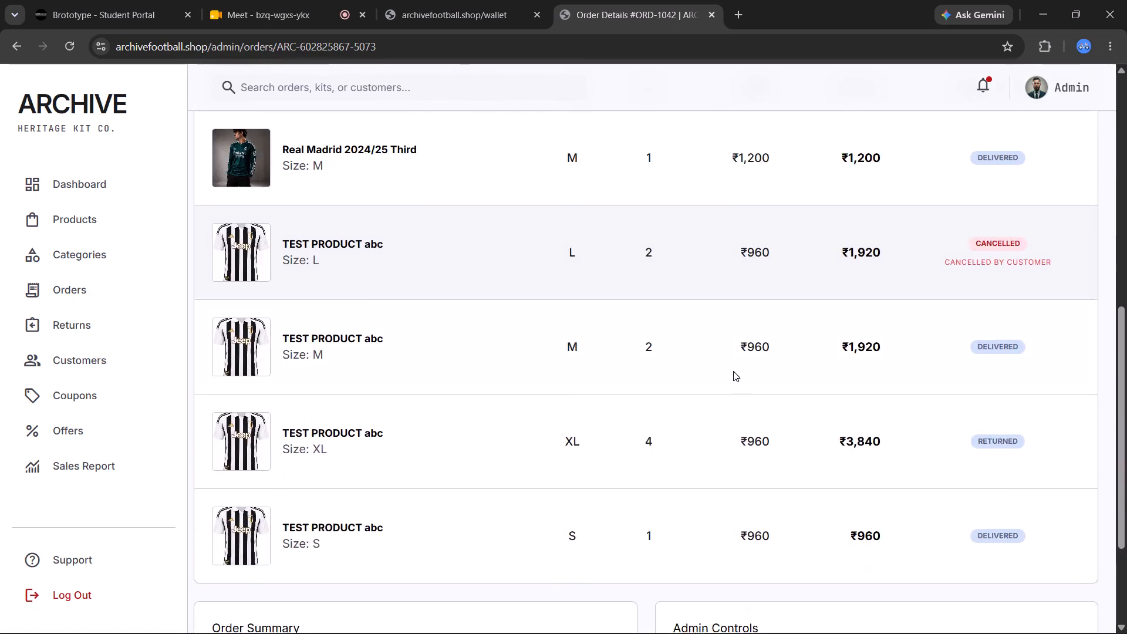
Examine the Order Summary of the admin order details, focusing on the discount amount.
scroll(733, 371, "down", 3)
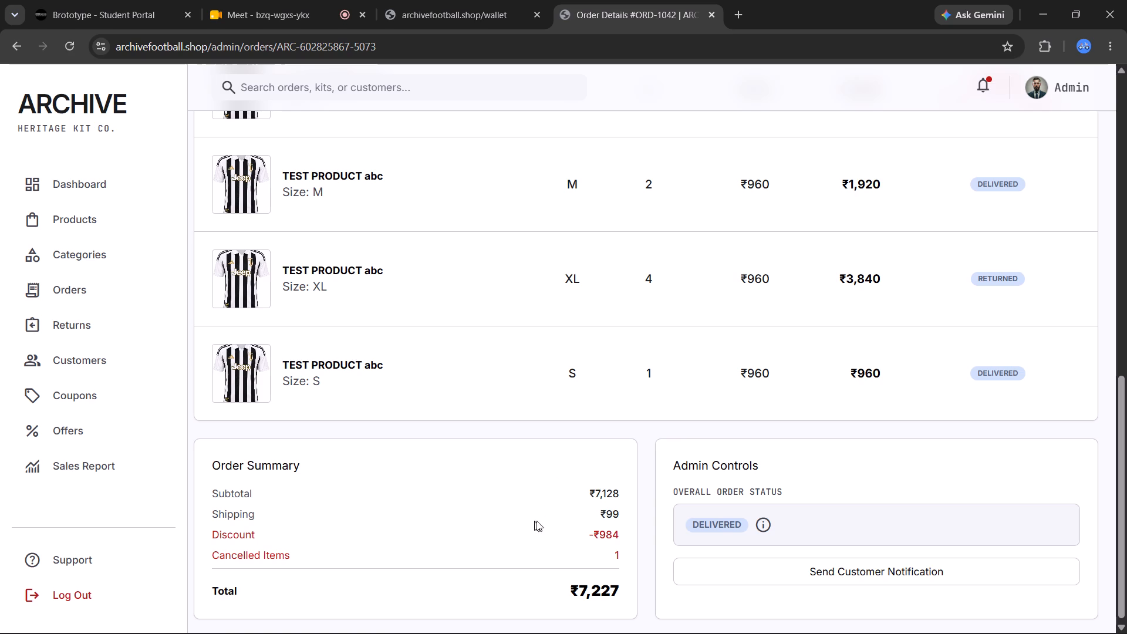
left_click_drag(601, 535, 610, 534)
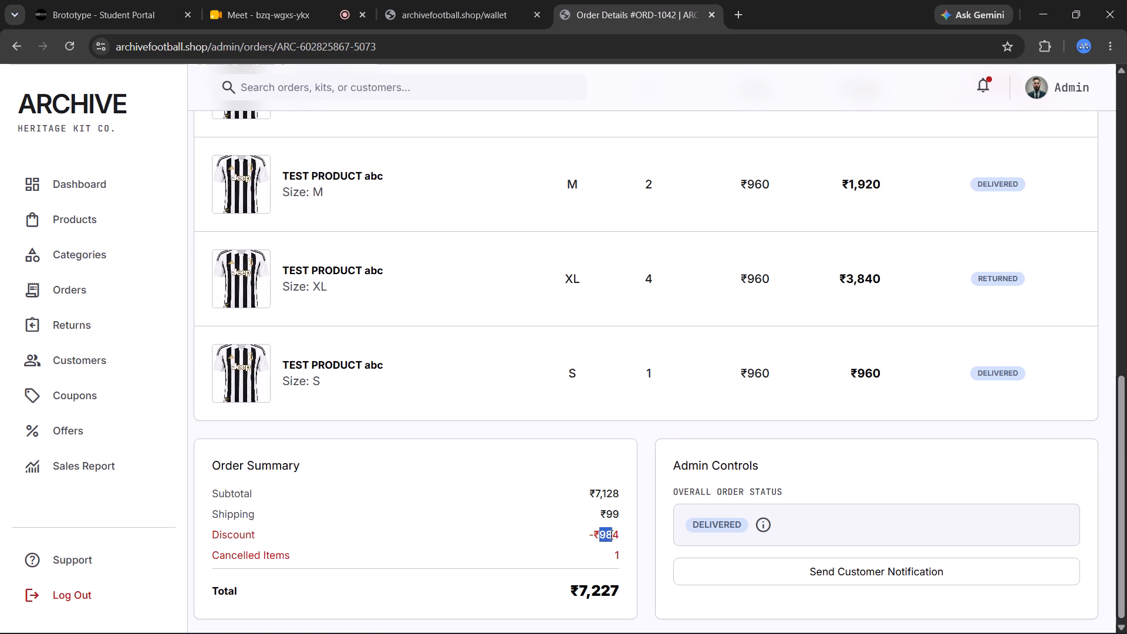
left_click_drag(610, 534, 616, 531)
left_click(616, 531)
left_click_drag(597, 536, 620, 536)
left_click(620, 536)
left_click_drag(620, 536, 602, 537)
left_click(602, 537)
scroll(667, 507, "down", 1)
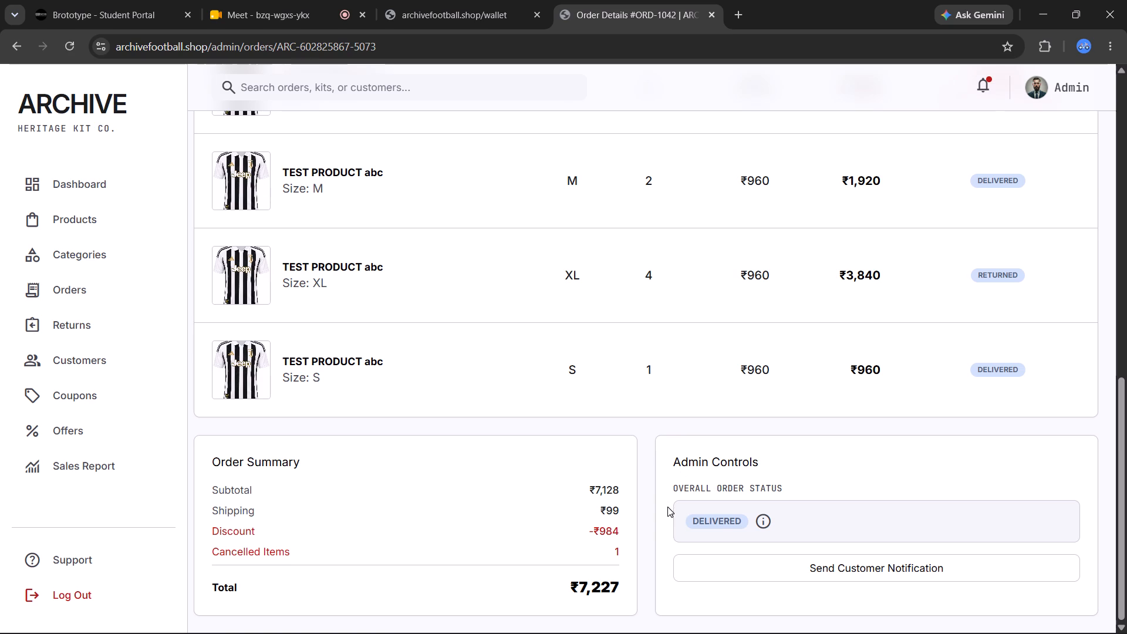
Open the admin sales report and review its totals, sales overview chart, sales breakdown and report download options.
left_click(64, 460)
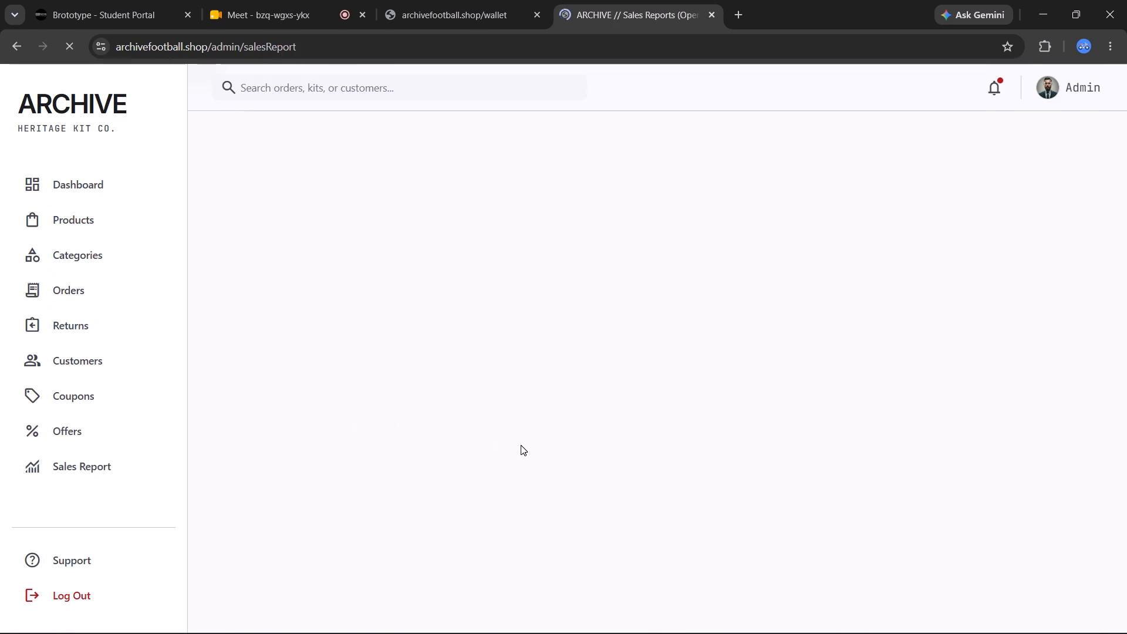
scroll(521, 445, "down", 2)
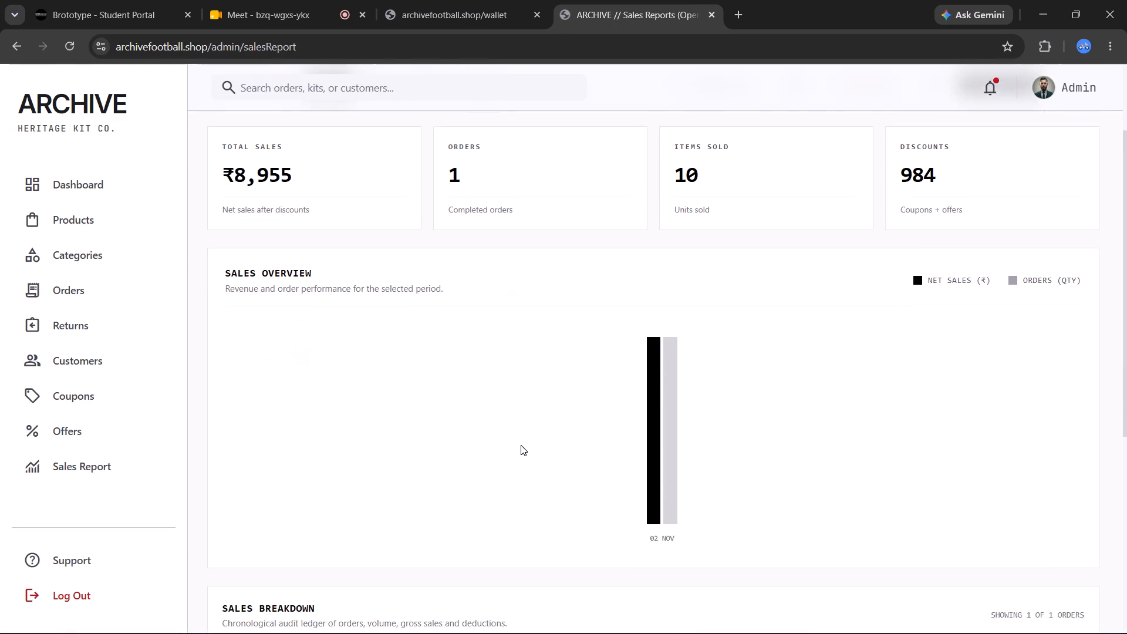
scroll(521, 445, "down", 2)
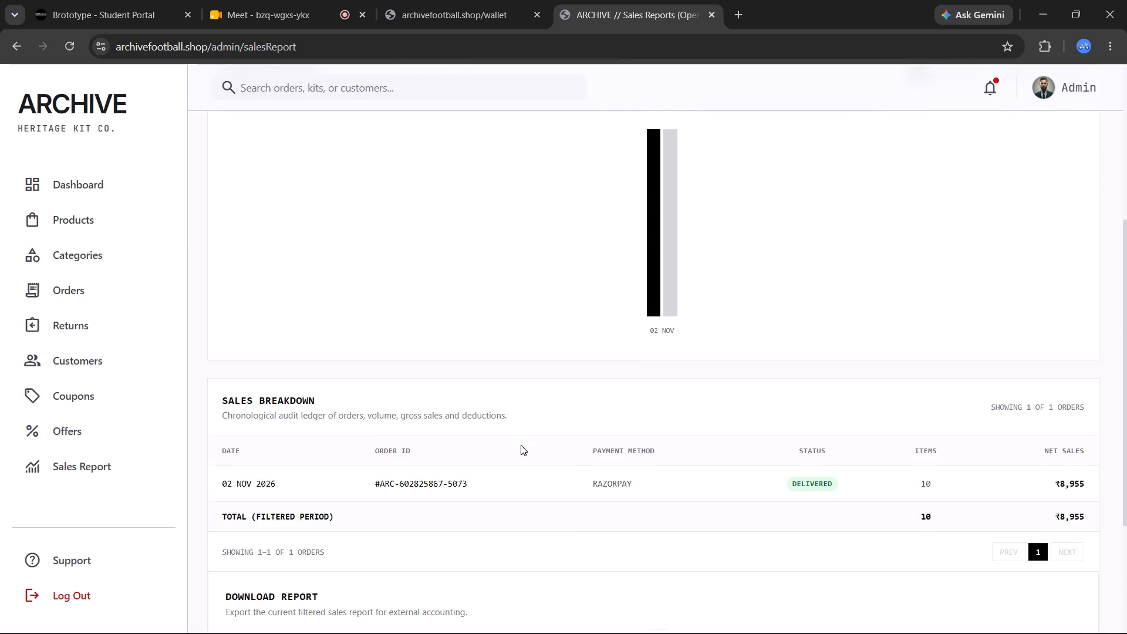
scroll(521, 445, "down", 4)
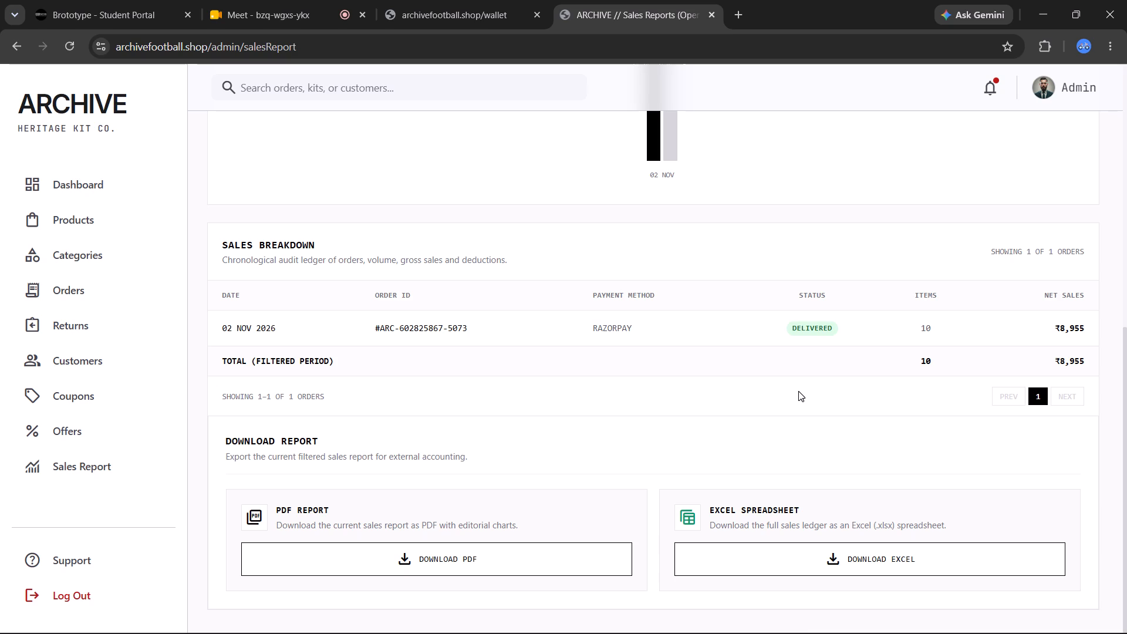
Switch the sales report period to Weekly and review its totals, sales overview chart and sales breakdown.
scroll(798, 391, "up", 5)
scroll(474, 286, "up", 1)
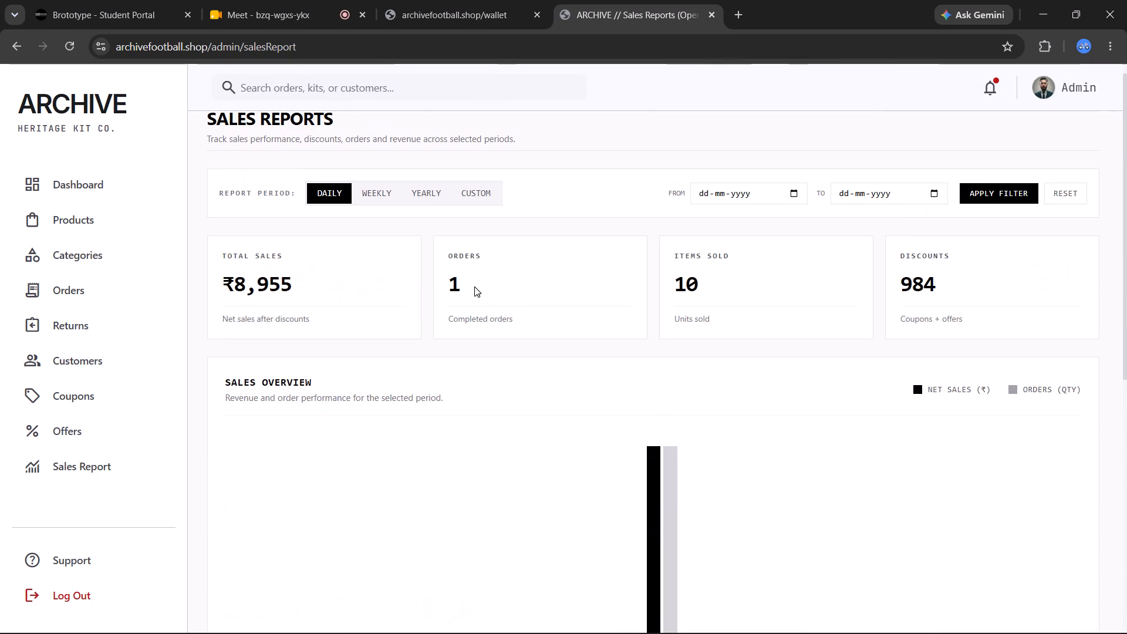
left_click(369, 194)
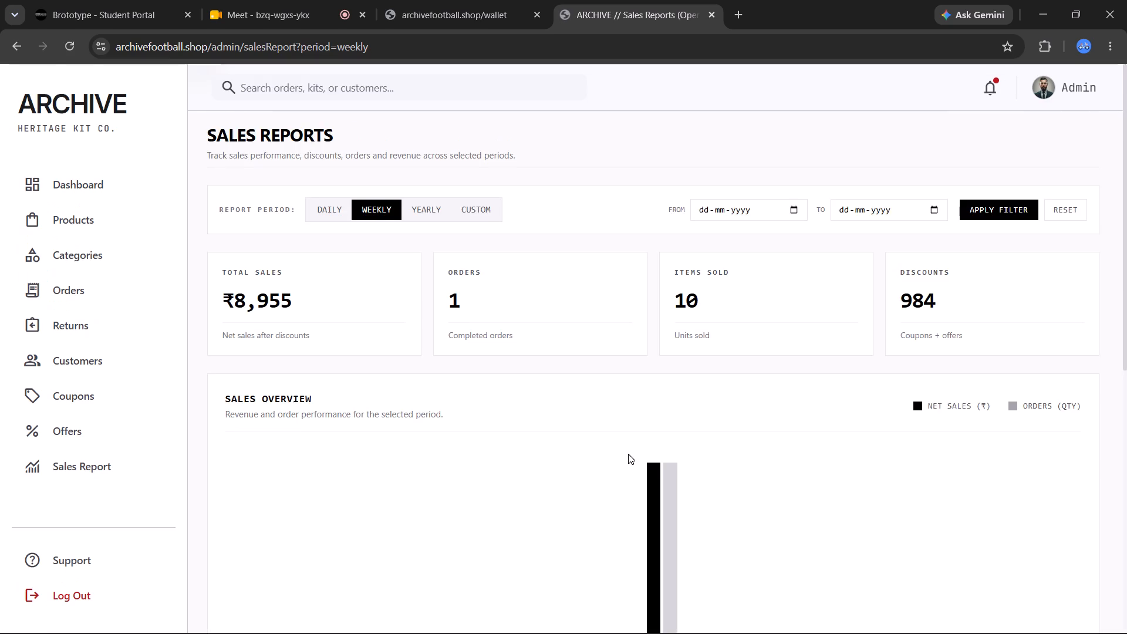
scroll(628, 454, "down", 4)
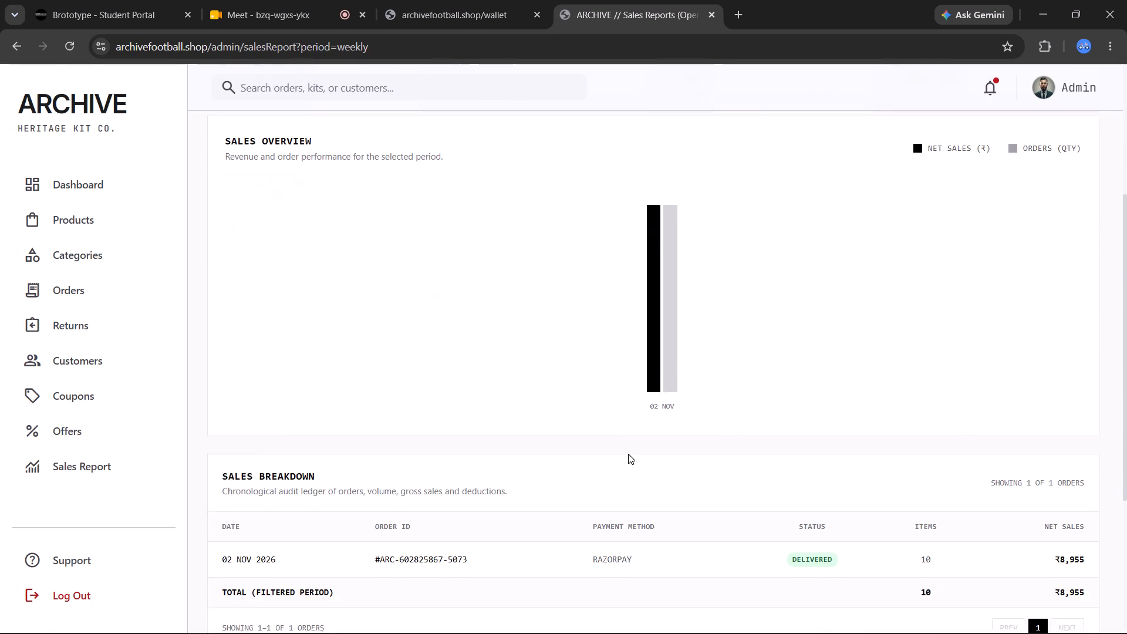
scroll(628, 454, "down", 1)
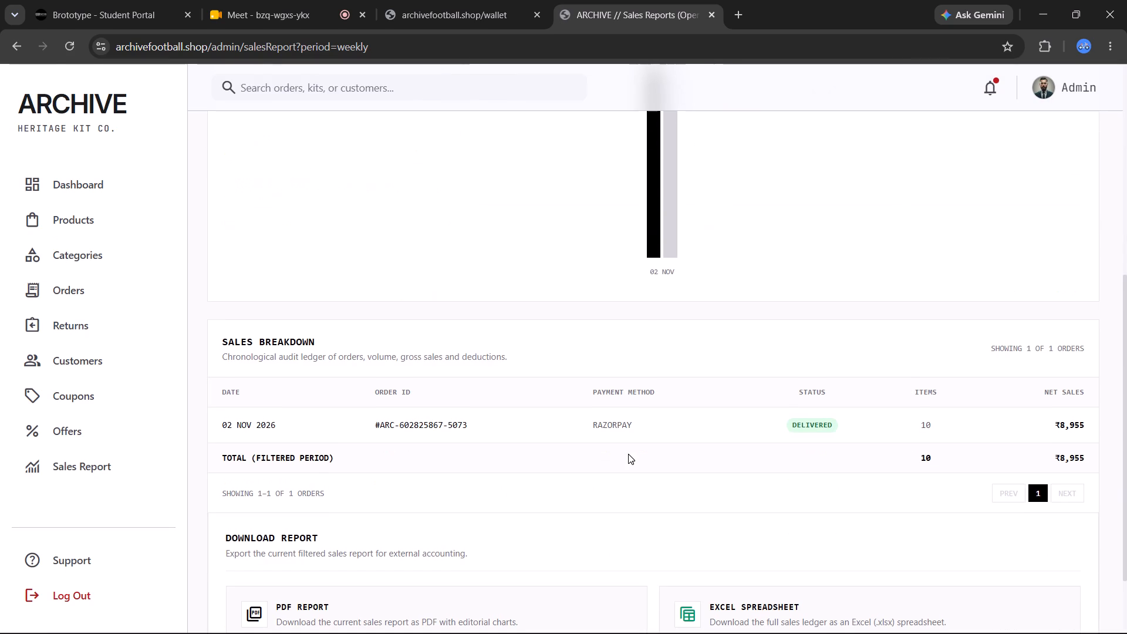
scroll(628, 454, "up", 4)
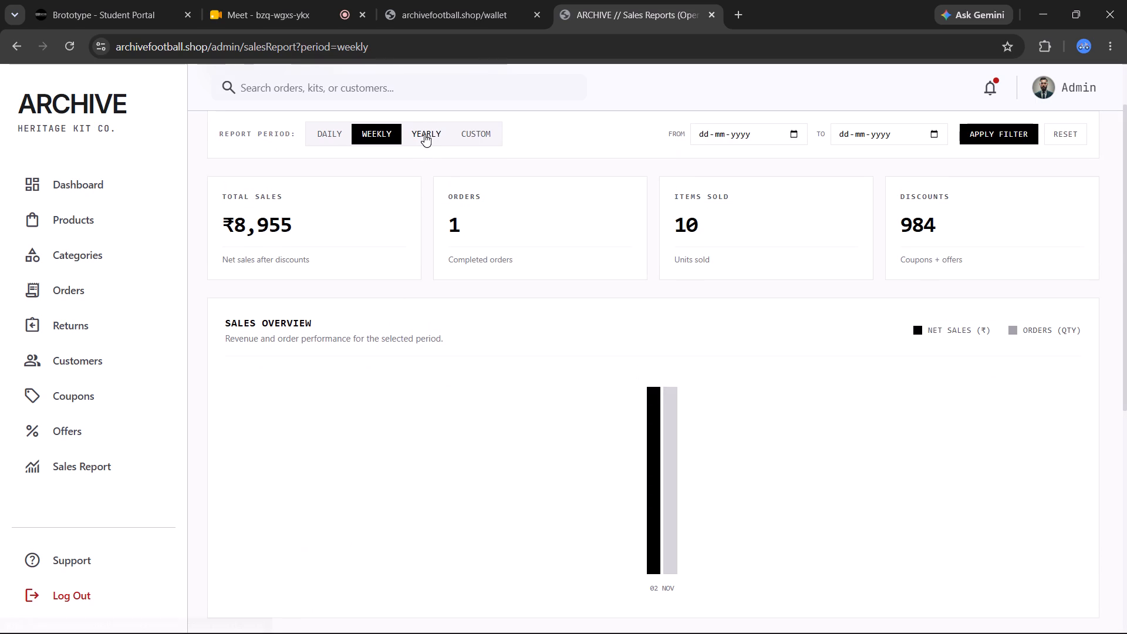
left_click(426, 134)
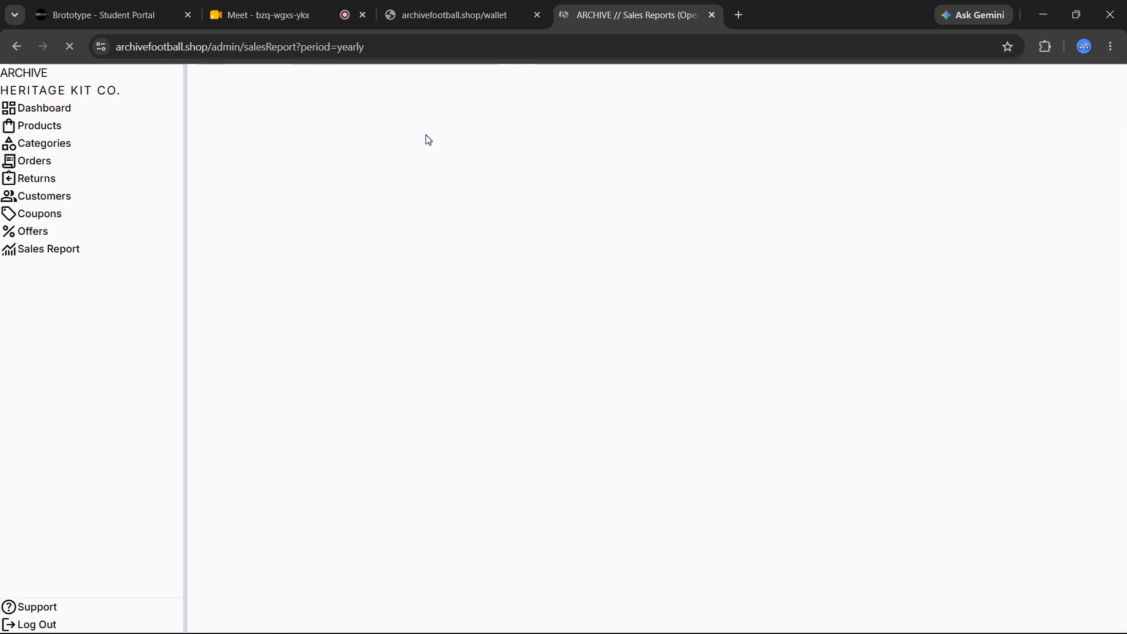
scroll(548, 313, "down", 1)
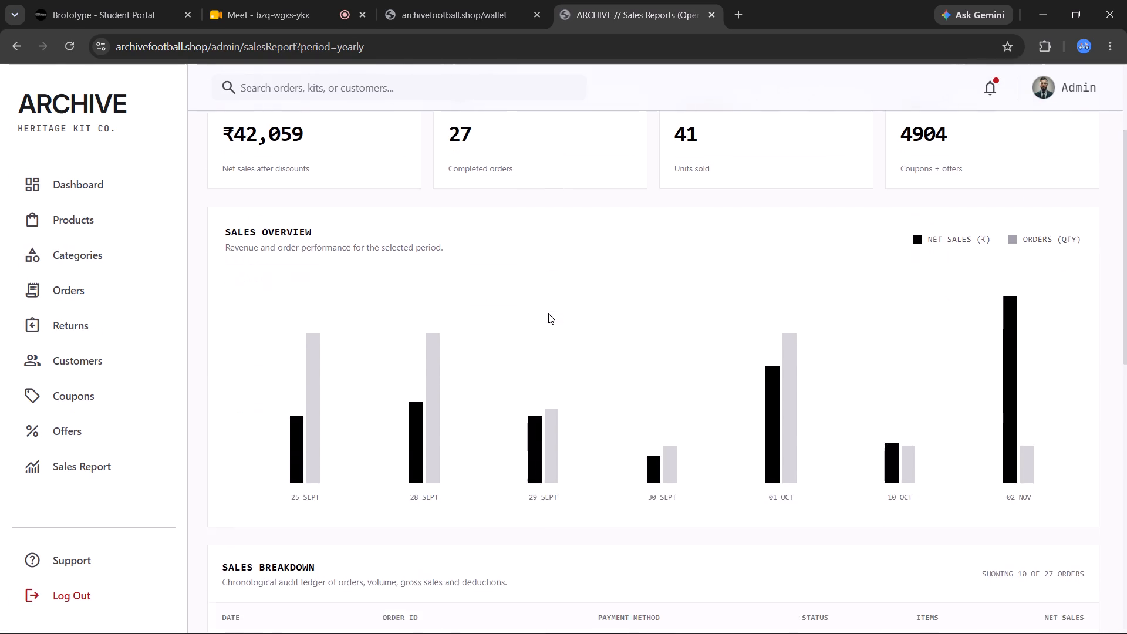
scroll(548, 313, "down", 4)
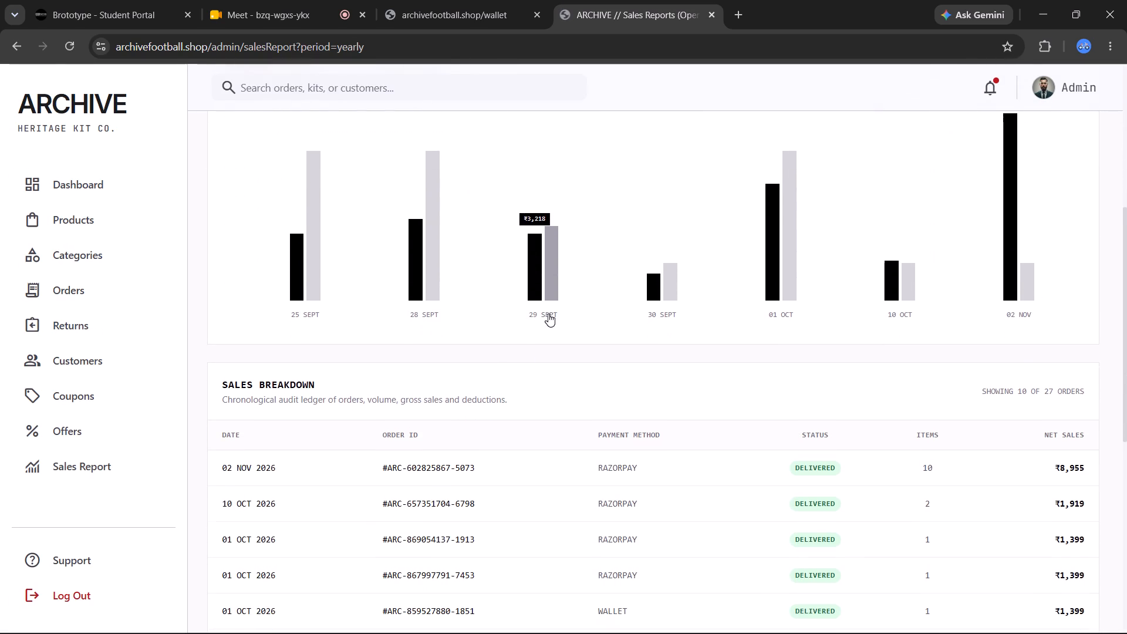
scroll(548, 313, "down", 3)
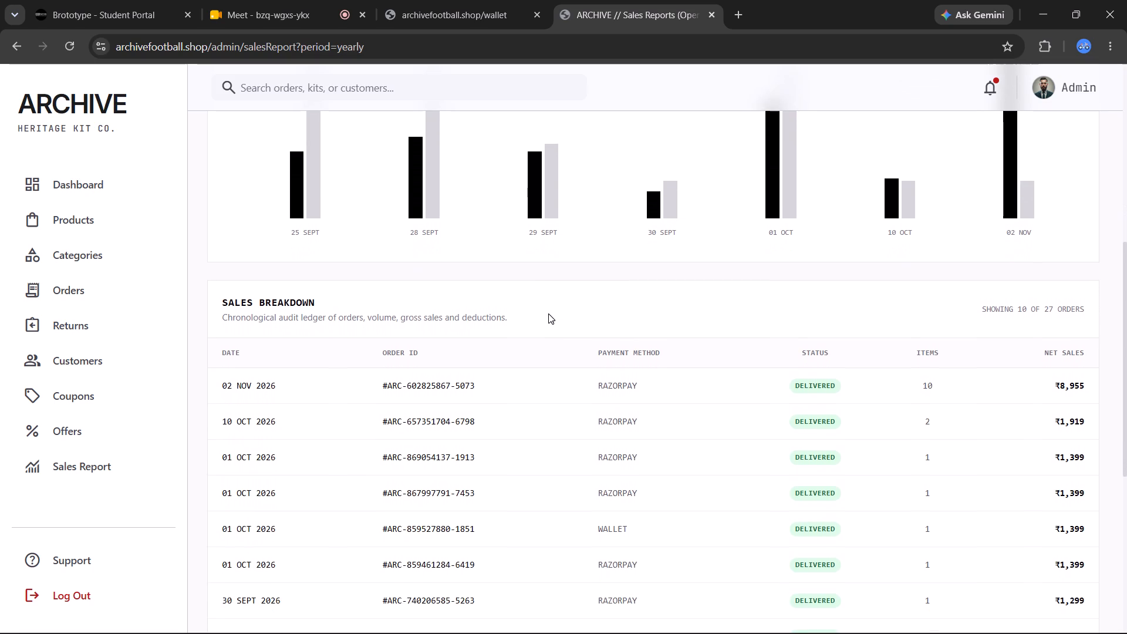
scroll(548, 313, "down", 3)
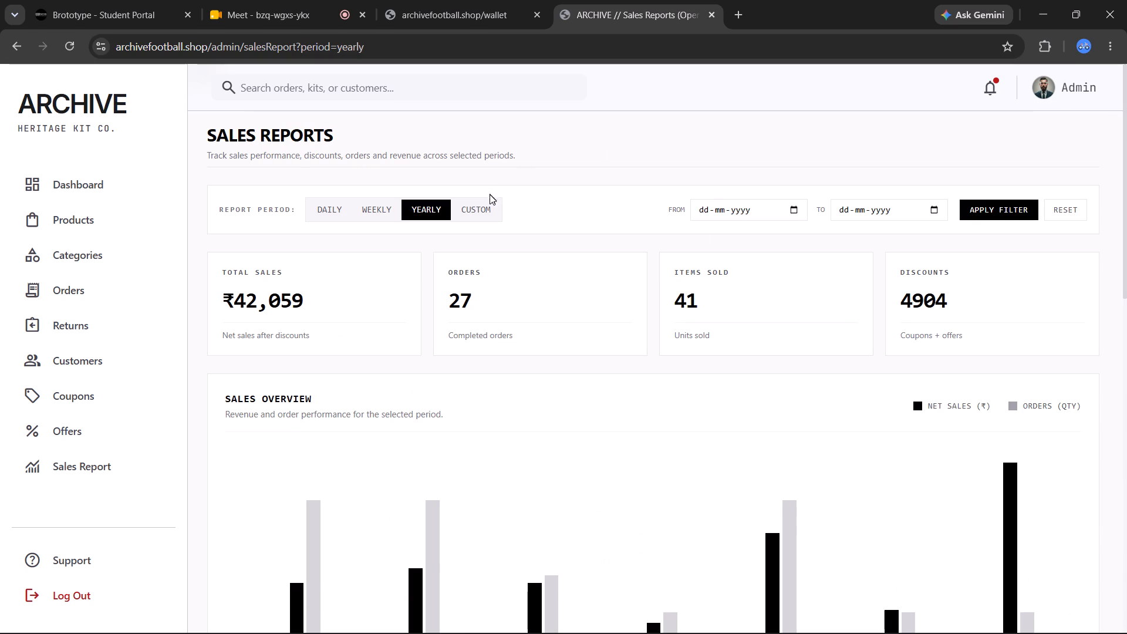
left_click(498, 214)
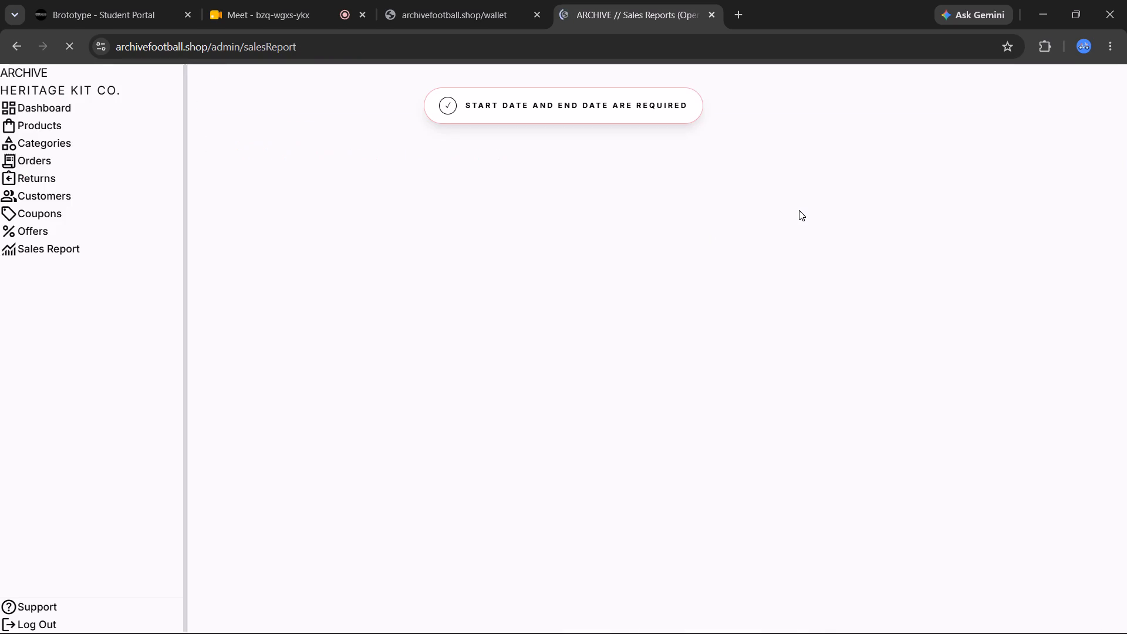
Set the sales report's From date to 01-10-2026.
left_click(791, 211)
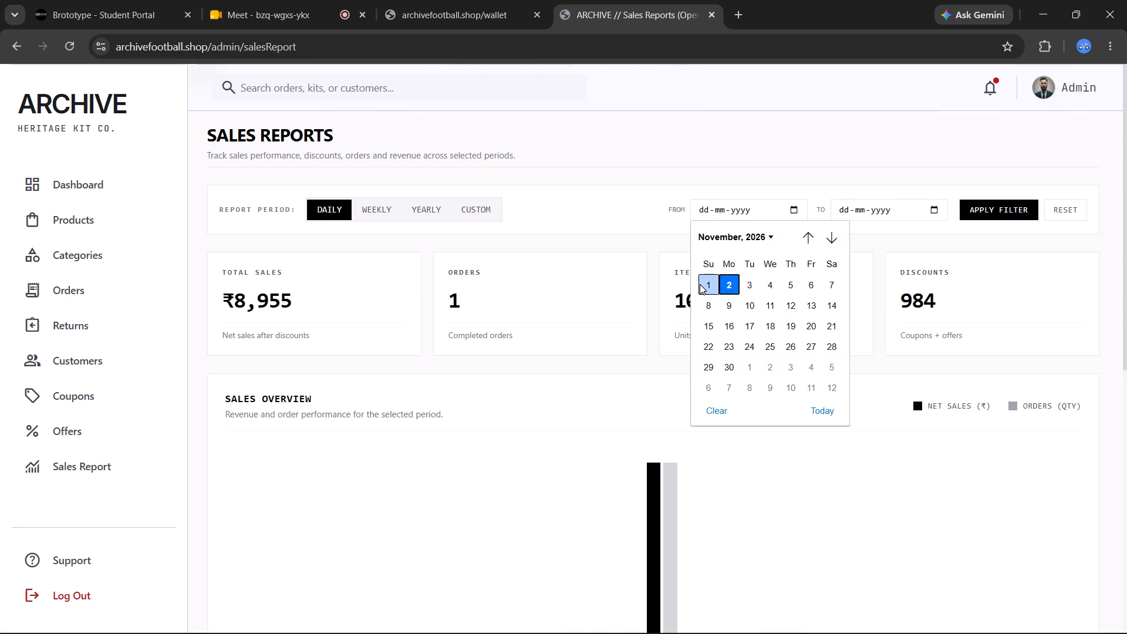
left_click(700, 284)
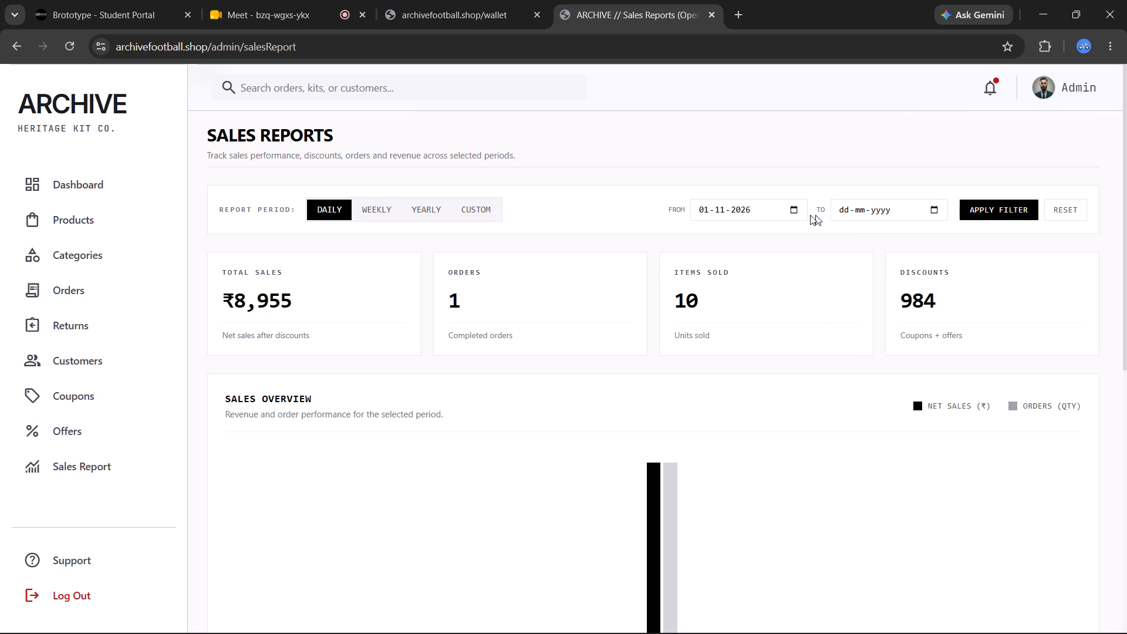
left_click(790, 210)
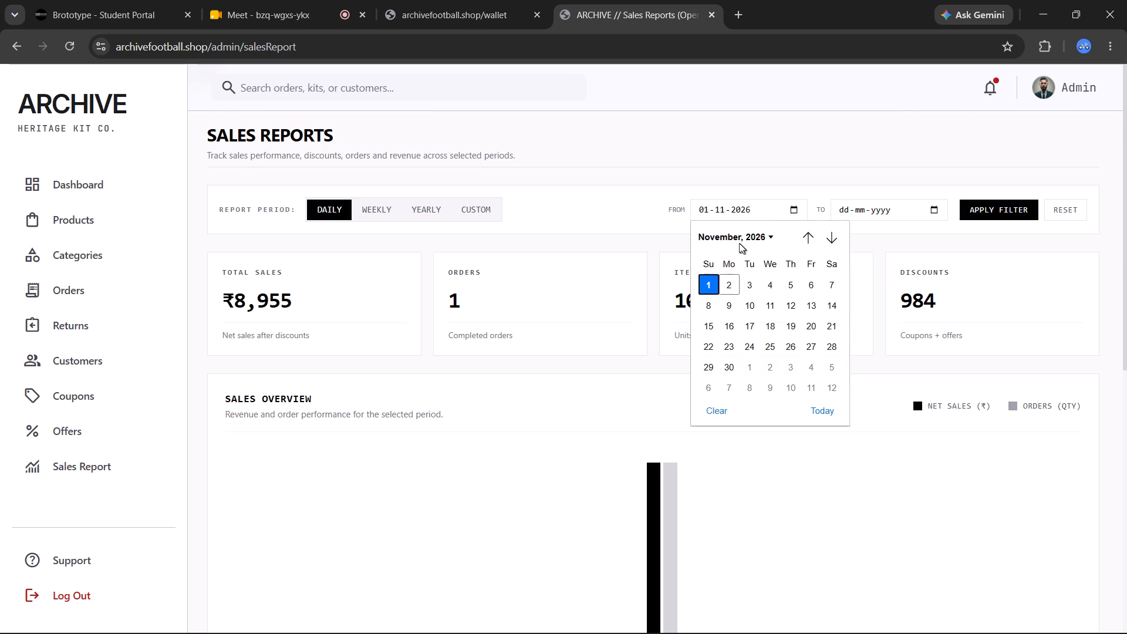
left_click(730, 237)
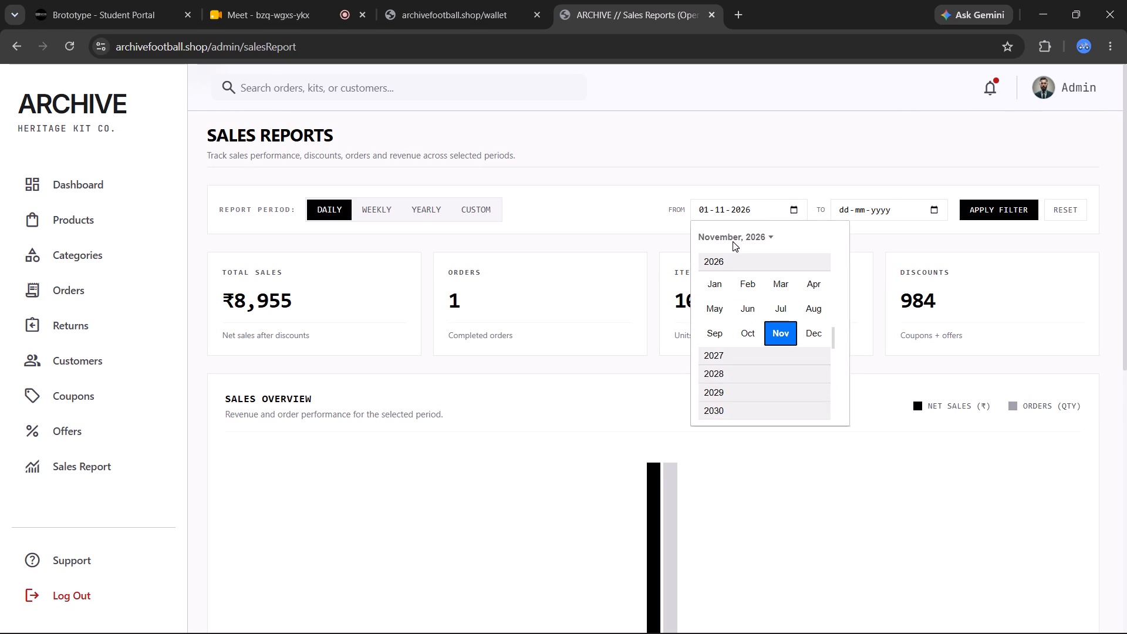
left_click(750, 334)
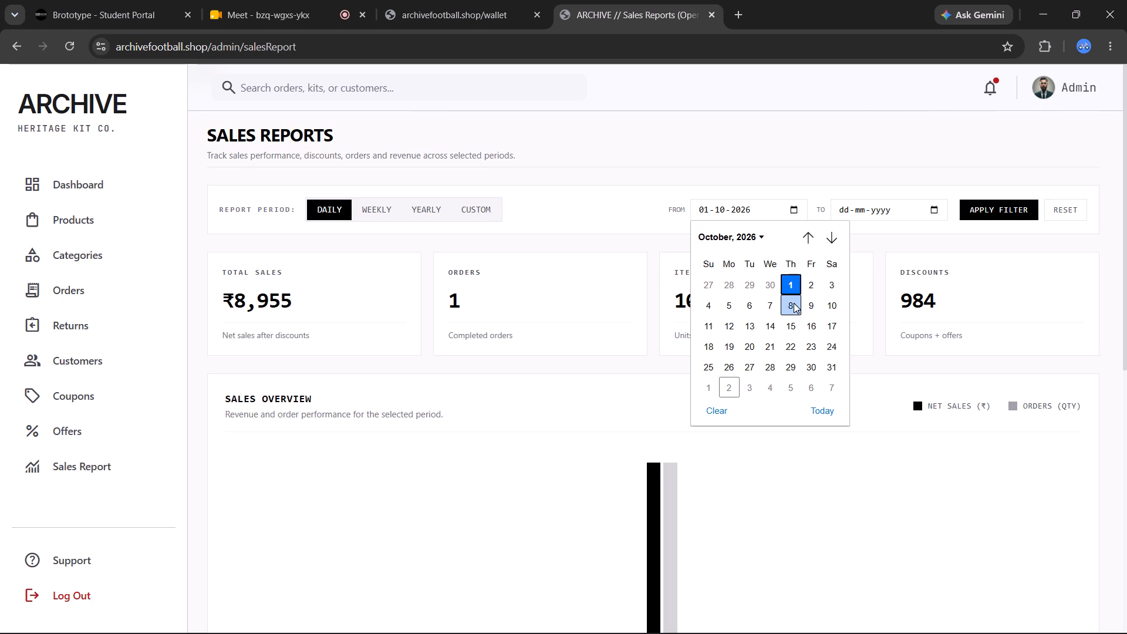
left_click(791, 285)
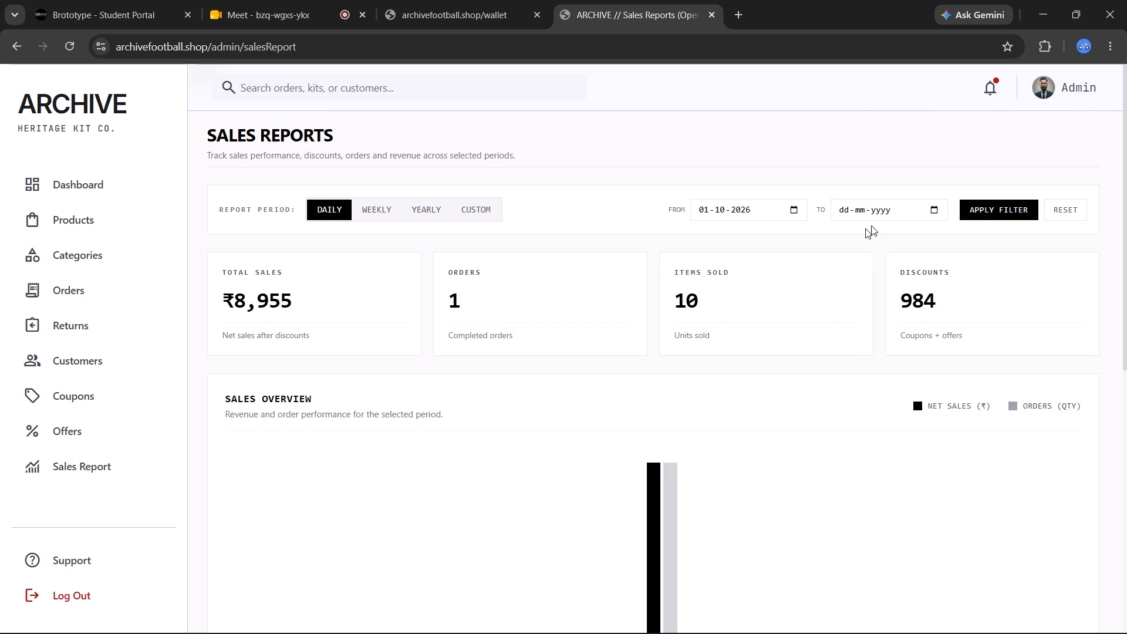
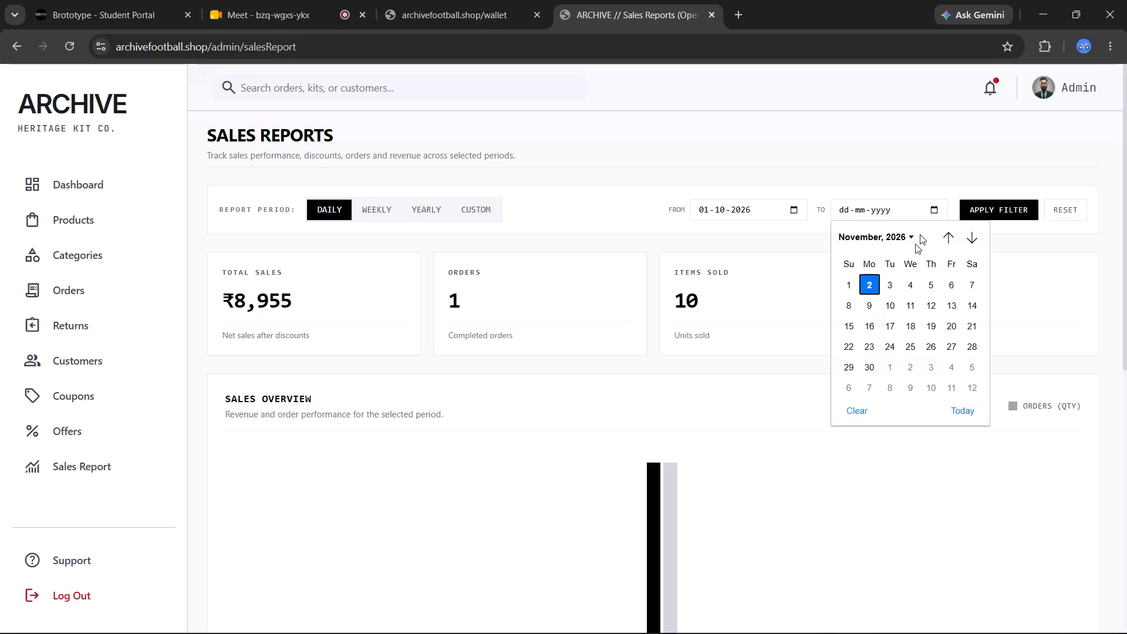
Set the sales report's To date to 02-11-2026 and apply the custom date filter.
left_click(961, 408)
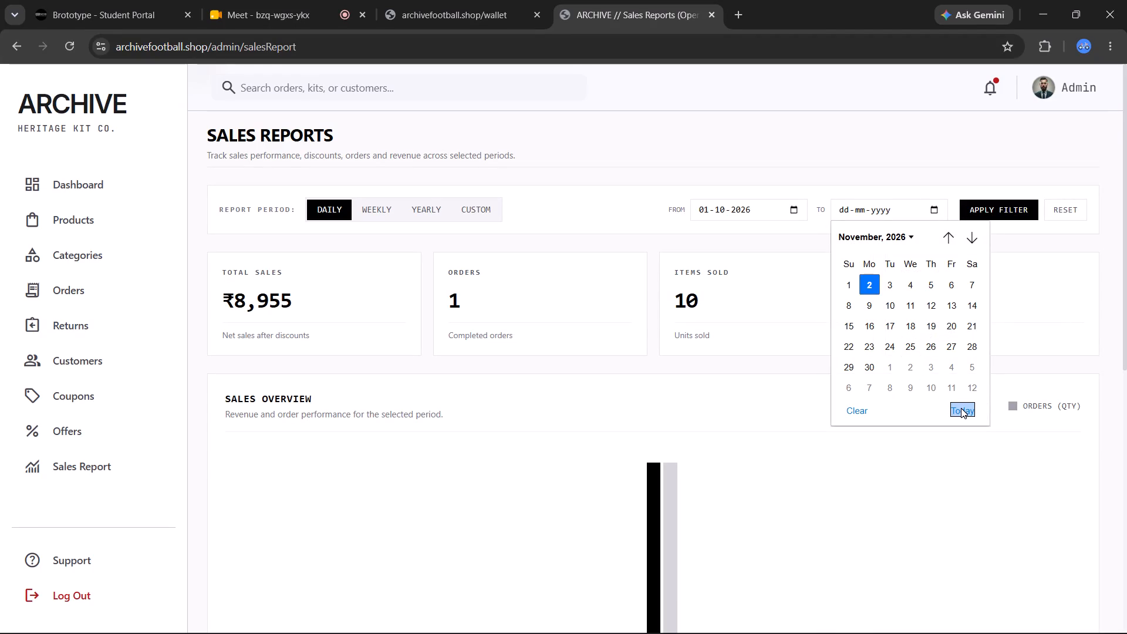
left_click(990, 199)
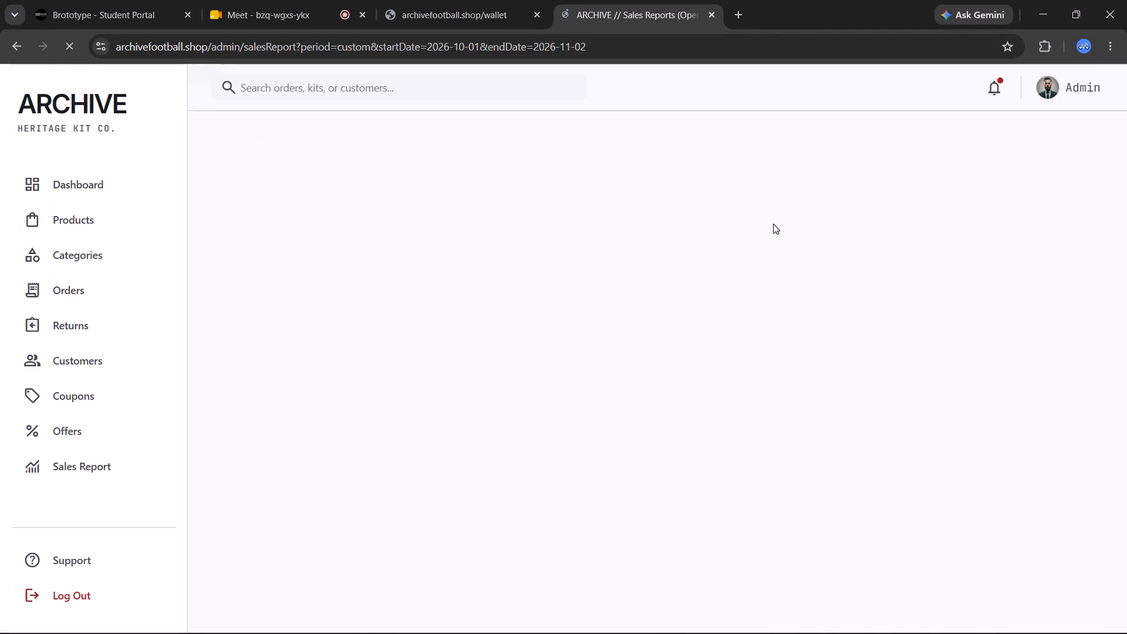
Review the filtered sales overview chart and sales breakdown, and download the custom-period report as a PDF.
scroll(773, 224, "down", 4)
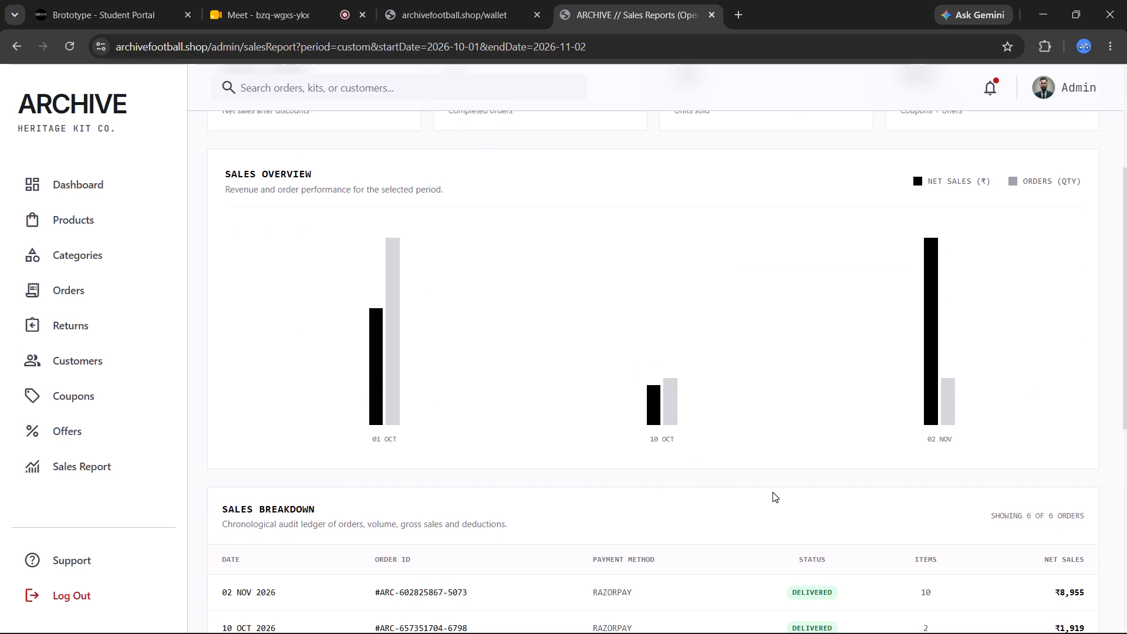
scroll(772, 492, "down", 3)
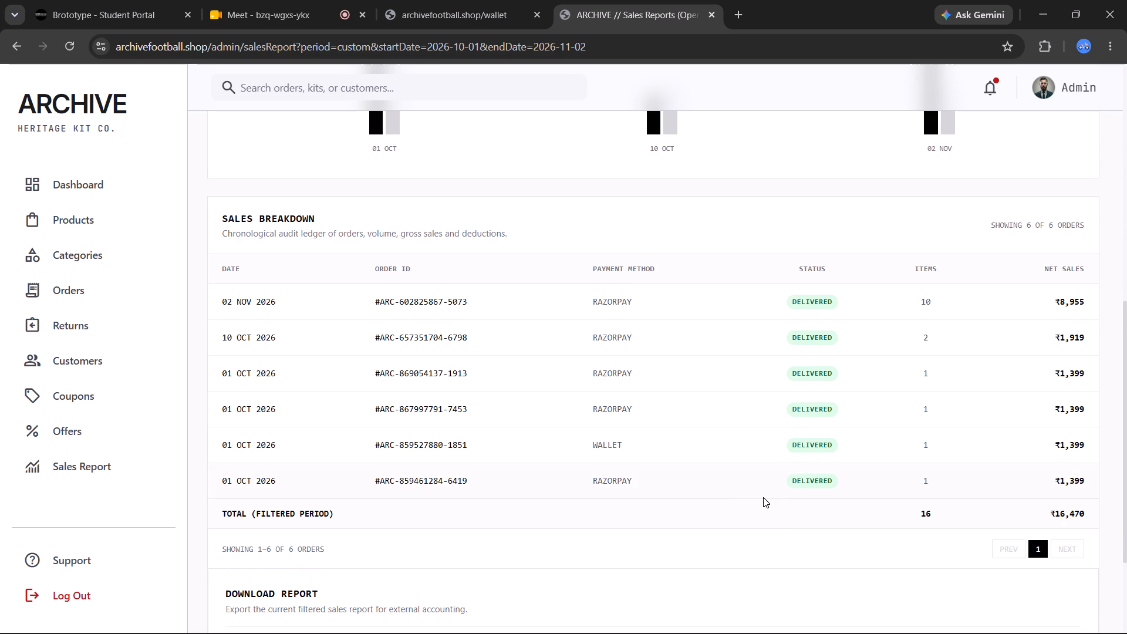
scroll(763, 497, "down", 1)
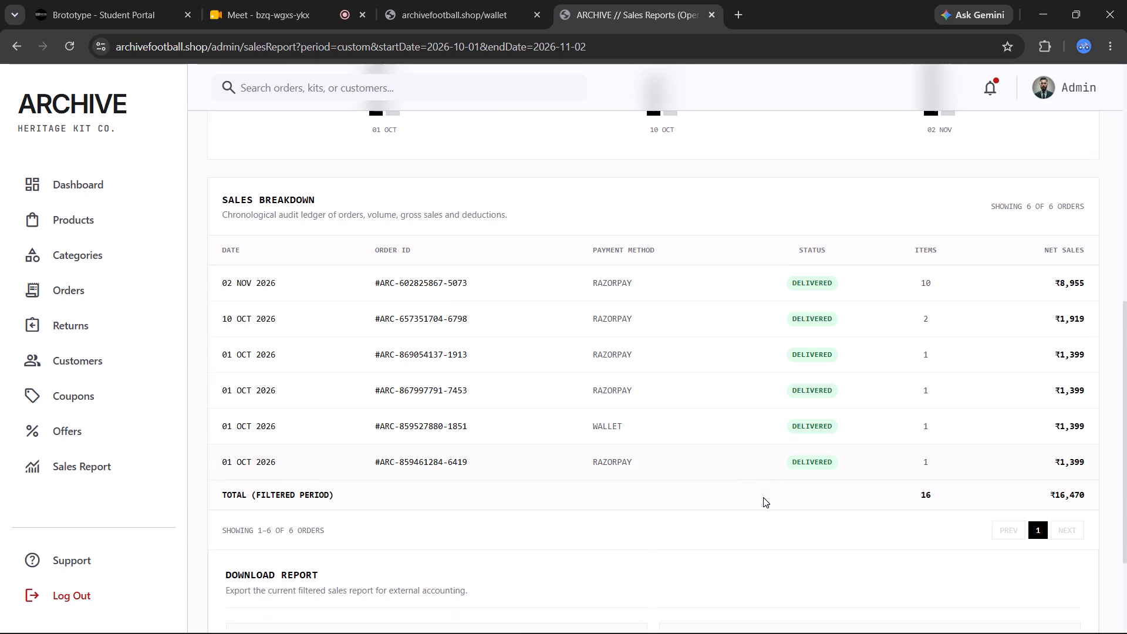
scroll(763, 497, "down", 2)
left_click(527, 556)
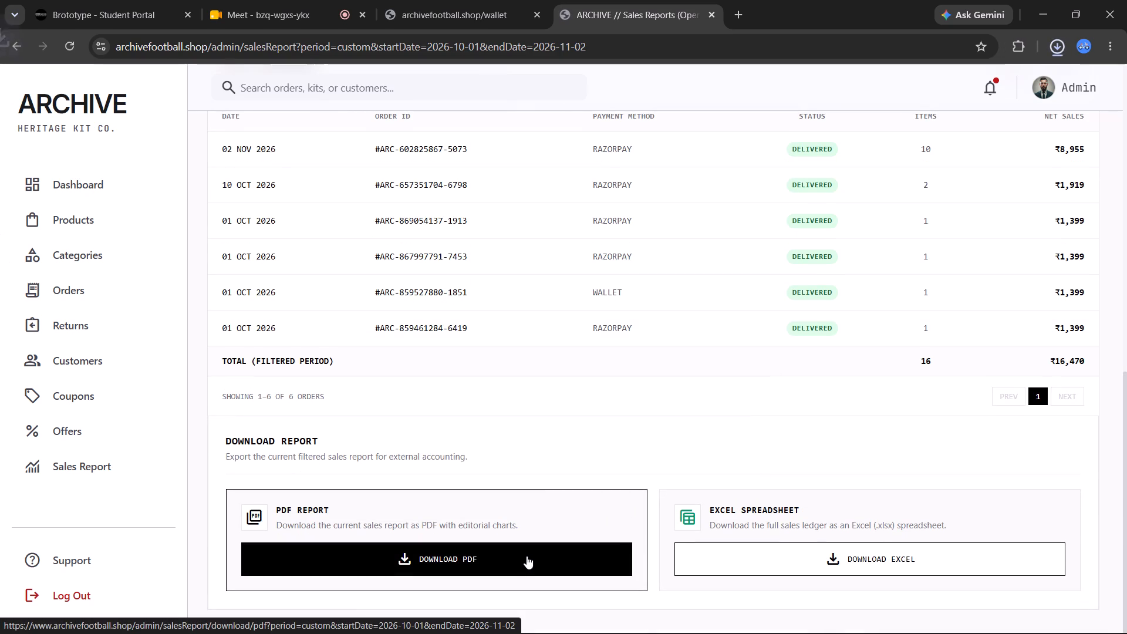
Open the downloaded custom-period sales report PDF, review its totals and sales breakdown, and close it.
left_click(949, 87)
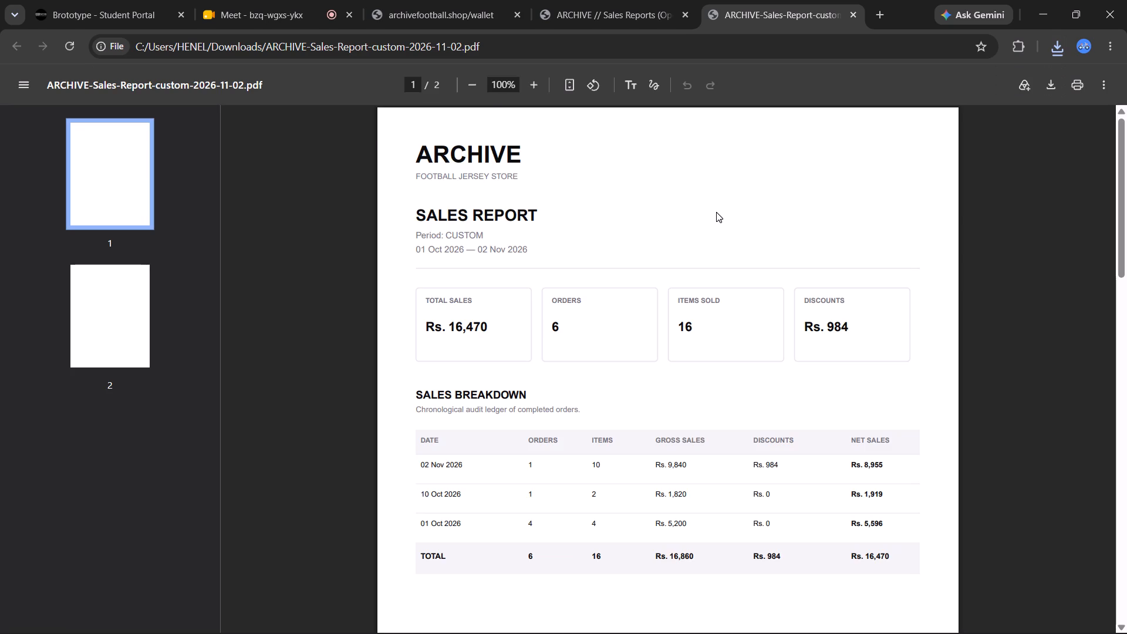
scroll(716, 212, "down", 2)
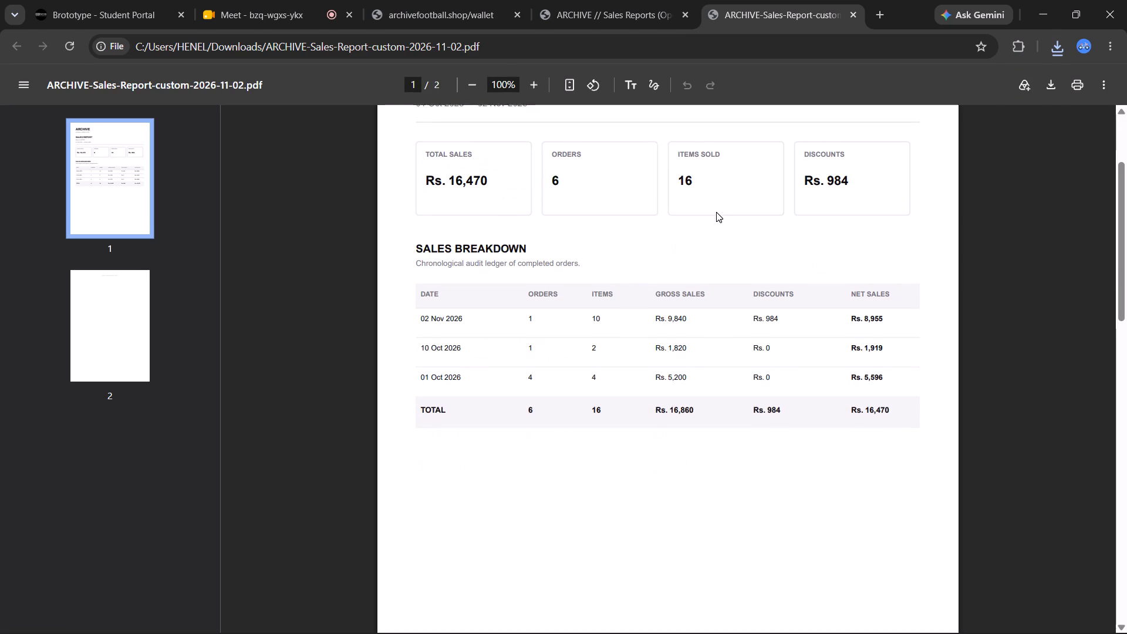
scroll(716, 212, "up", 2)
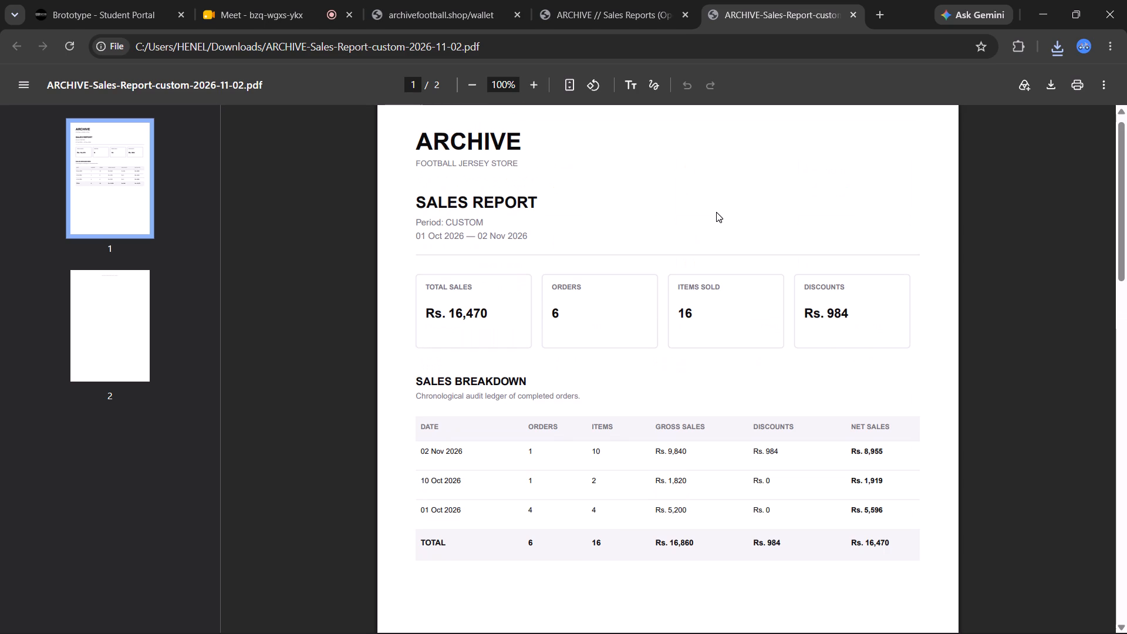
scroll(716, 212, "down", 1)
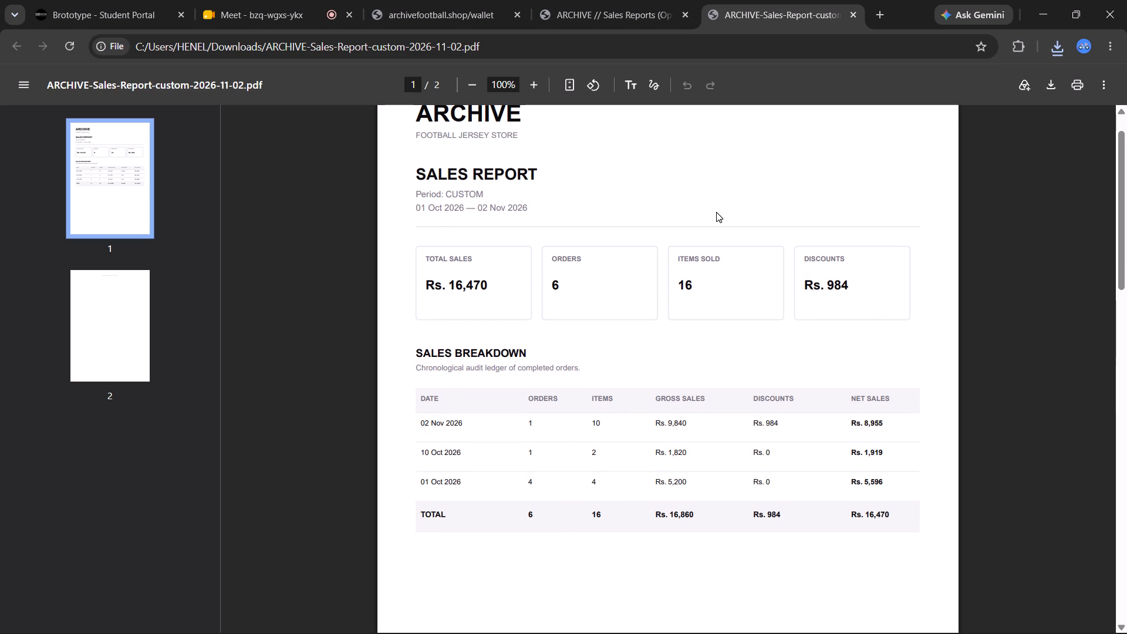
scroll(716, 212, "down", 1)
left_click(855, 16)
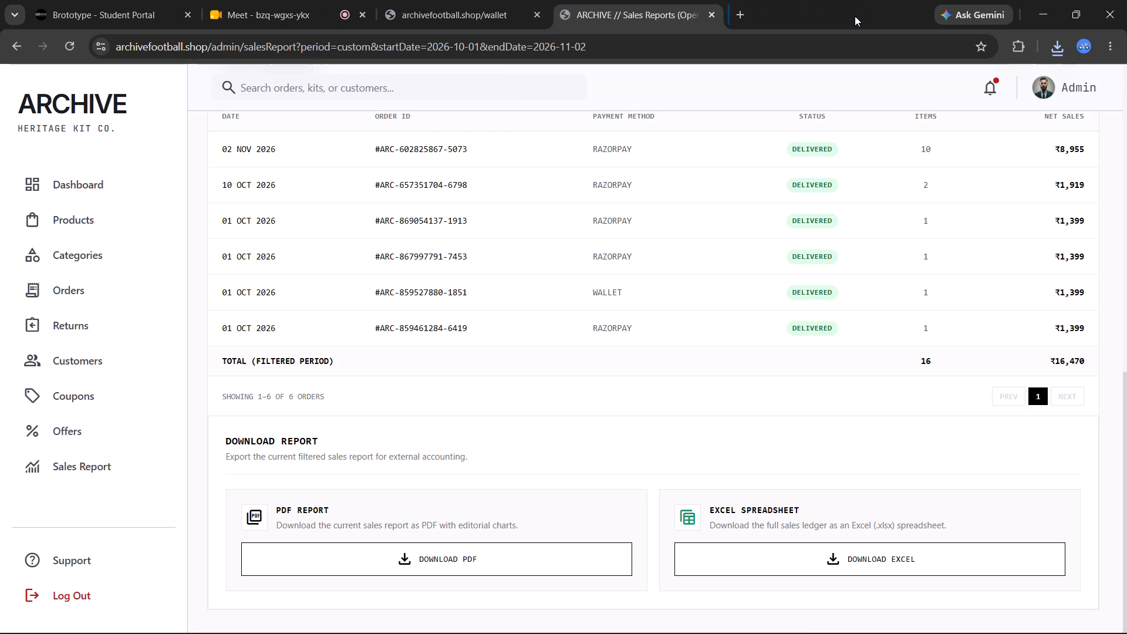
Switch the sales report period back to Daily and check its totals.
scroll(528, 235, "up", 7)
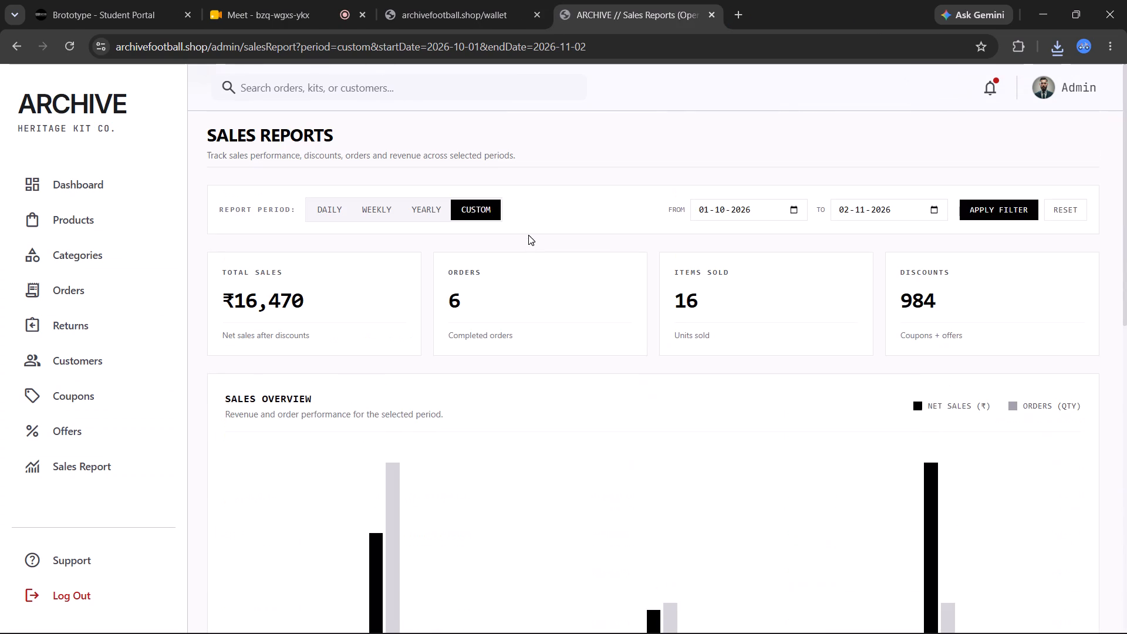
left_click(338, 207)
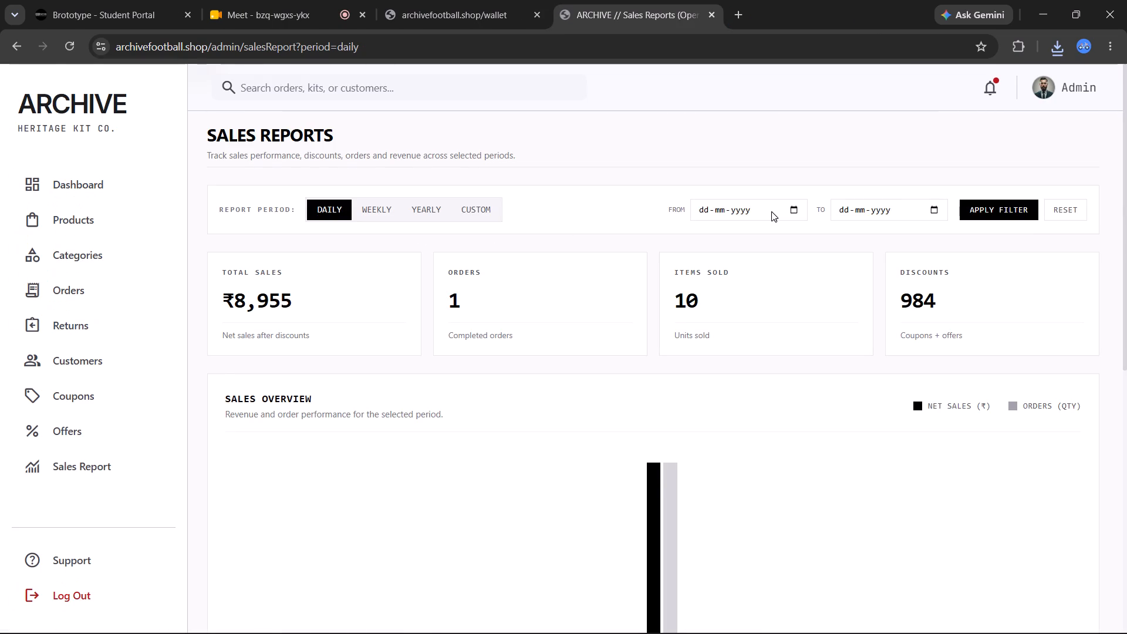
scroll(672, 287, "down", 2)
scroll(672, 287, "up", 2)
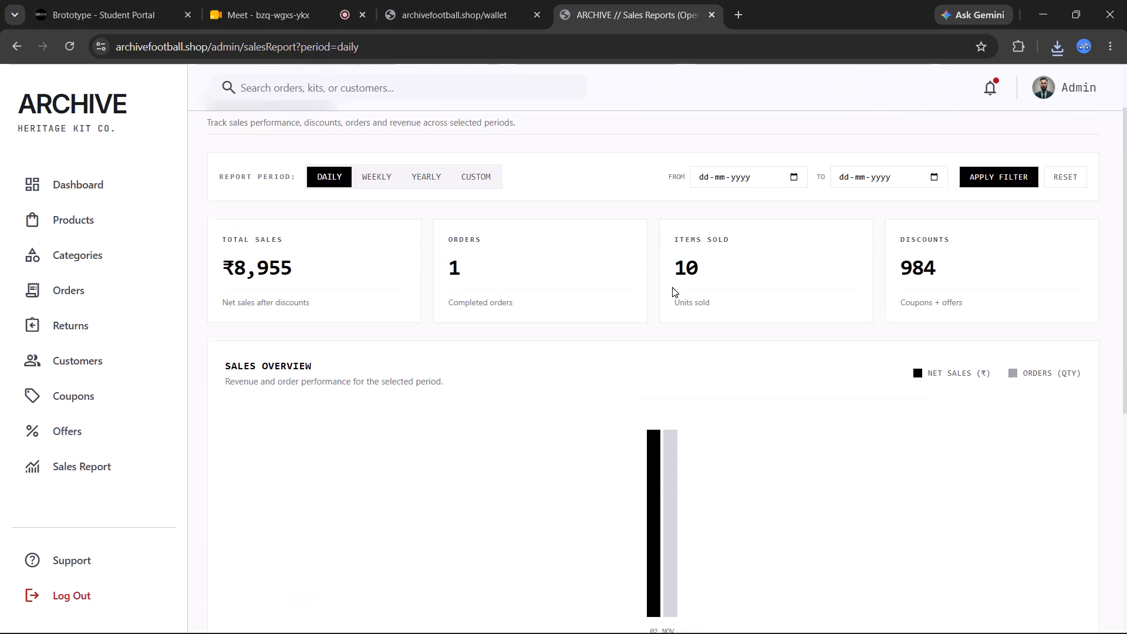
scroll(672, 287, "up", 1)
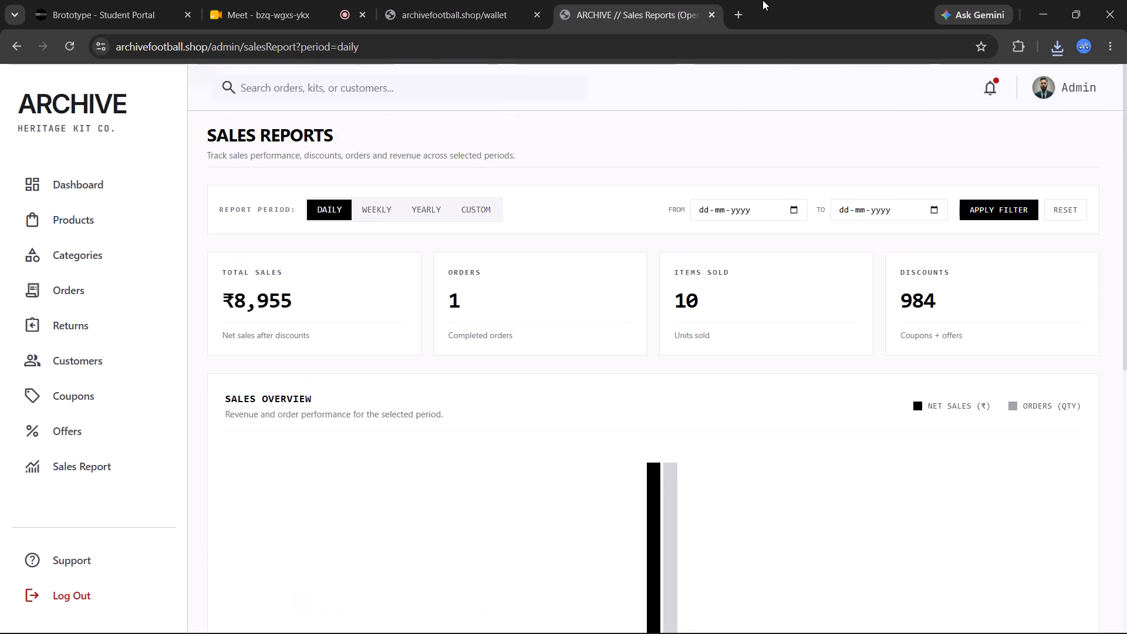
Reopen the custom-period sales report PDF from the recent downloads, check it, and return to the sales report page.
left_click(1057, 47)
left_click(944, 108)
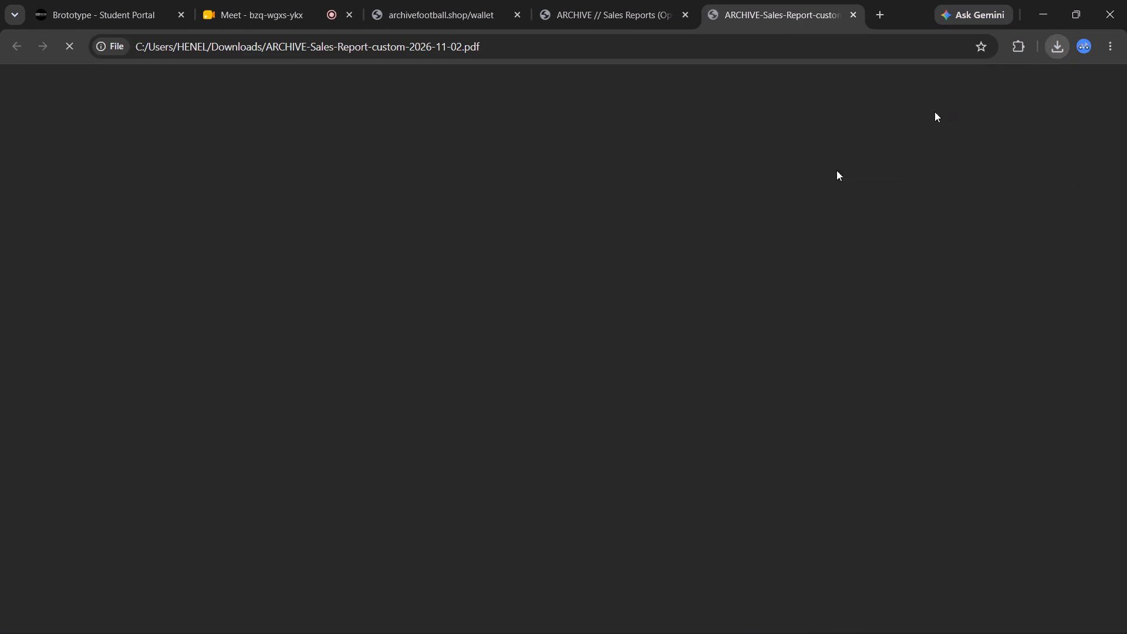
scroll(654, 380, "down", 1)
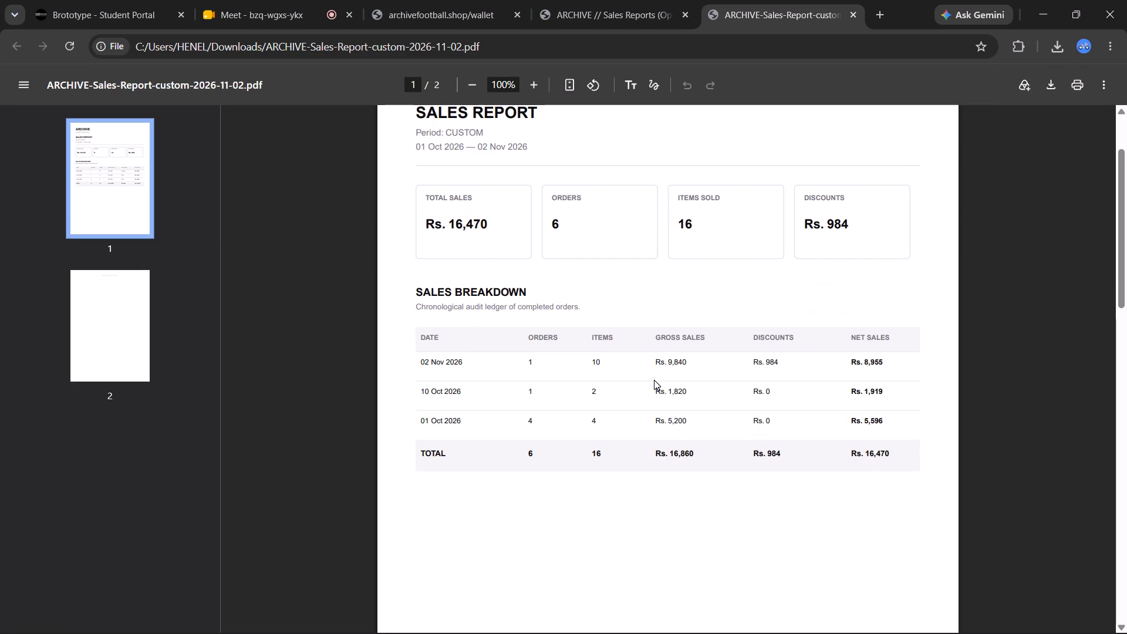
left_click(598, 1)
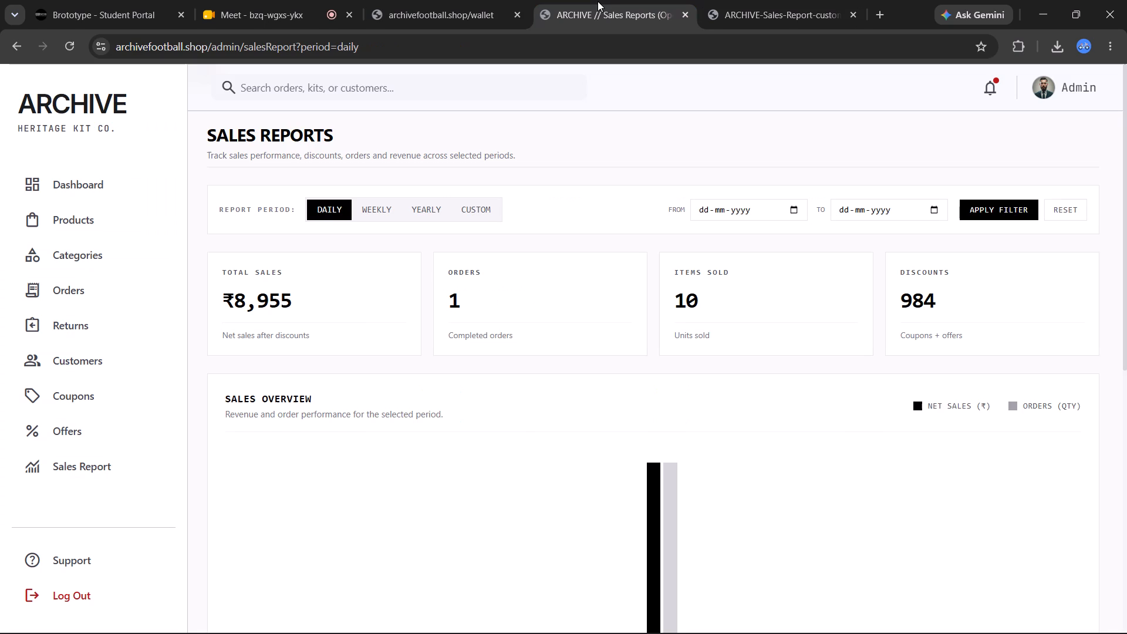
Download the Daily sales report as a PDF.
scroll(820, 434, "down", 4)
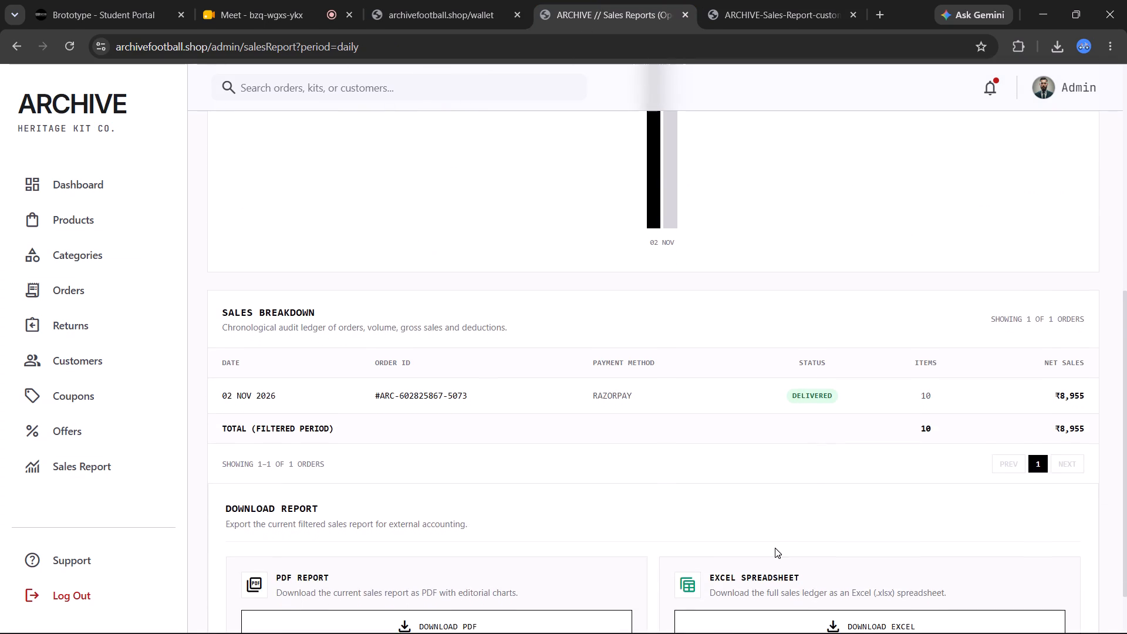
scroll(775, 548, "down", 2)
left_click(563, 568)
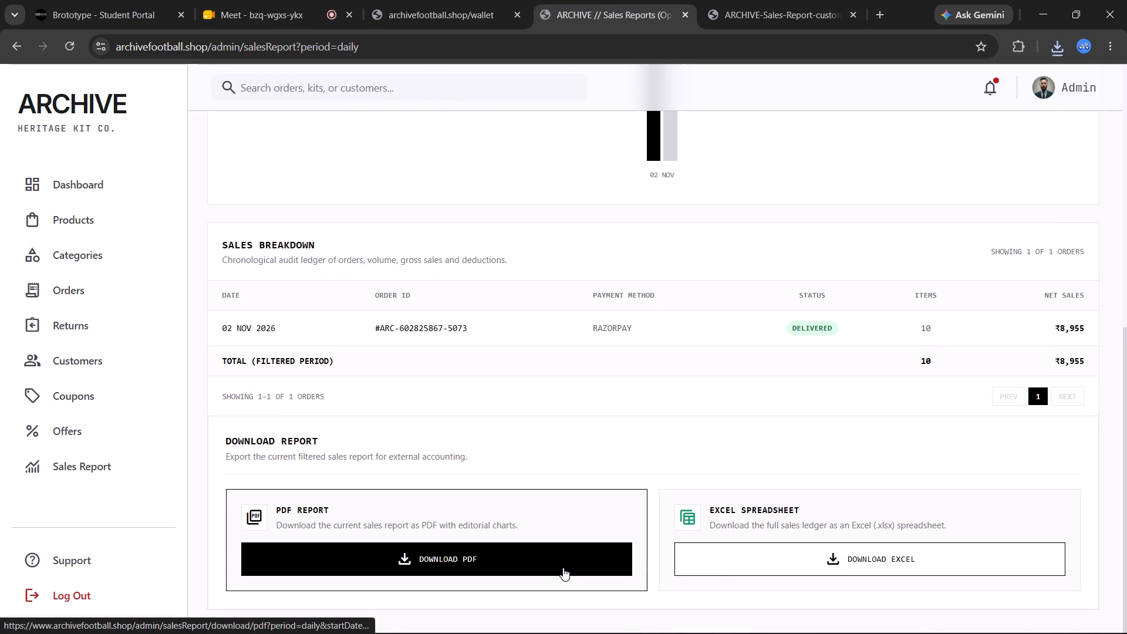
Open the downloaded file ARCHIVE-Sales-Report-daily-2026-11-02.pdf.
left_click(967, 72)
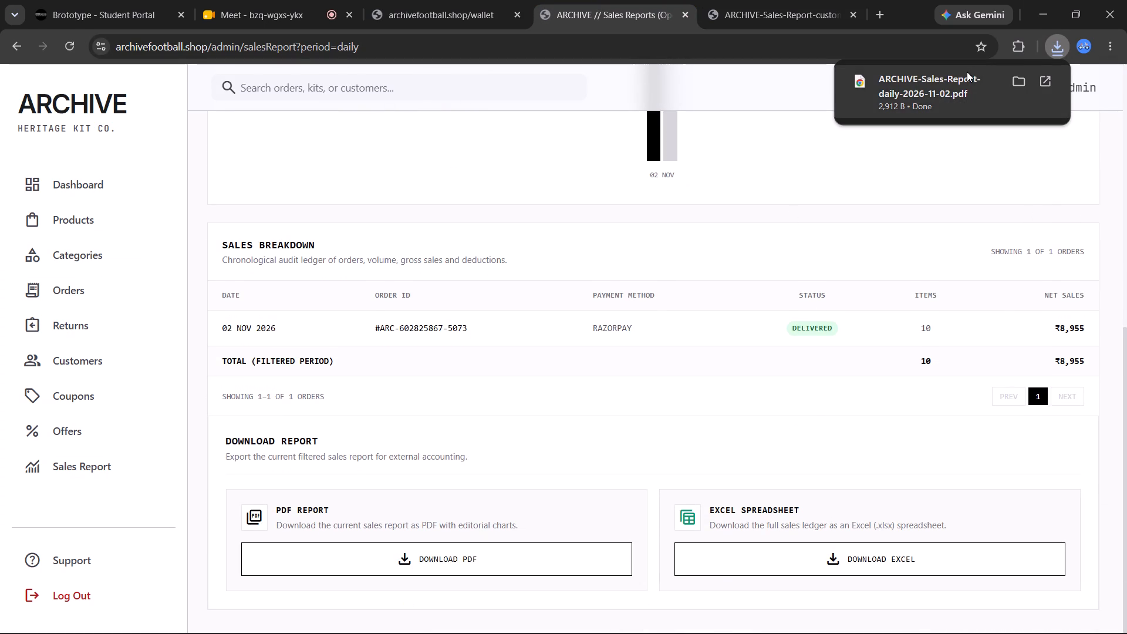